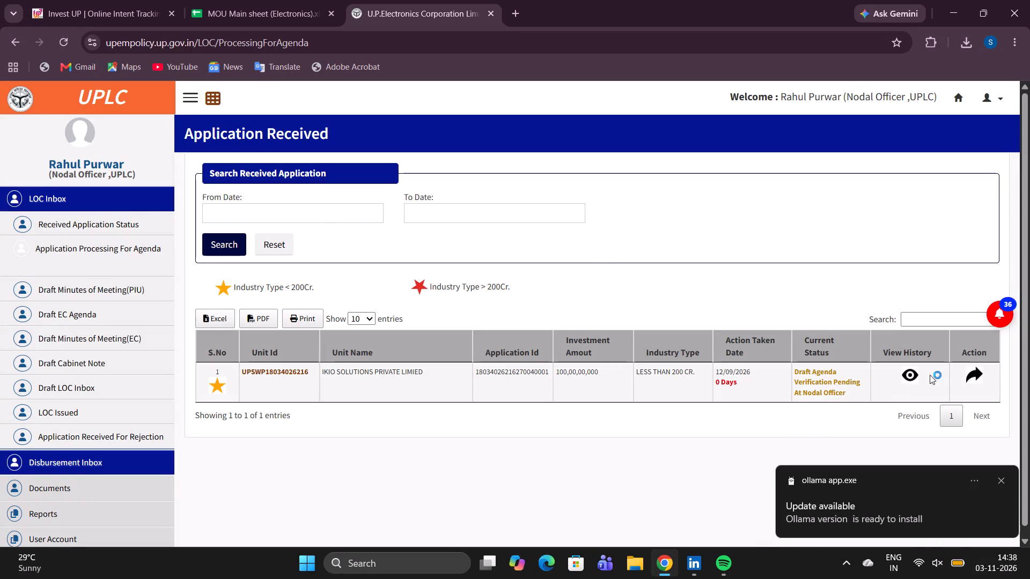
Open the forward action for the IKIO Solutions application pending draft agenda verification at the nodal officer.
{"action": "left_click", "coordinate": [963, 380]}
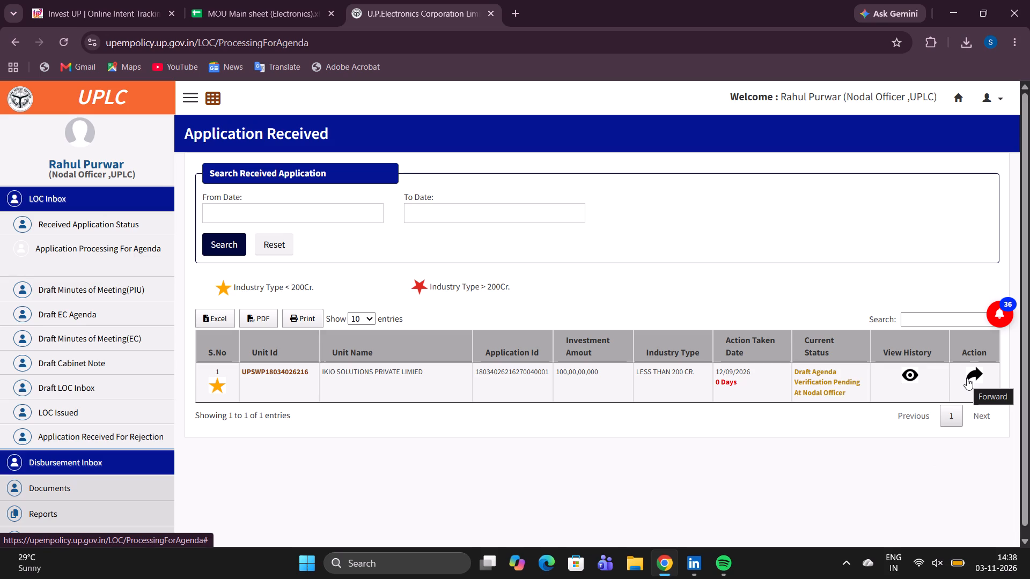
{"action": "left_click", "coordinate": [972, 375]}
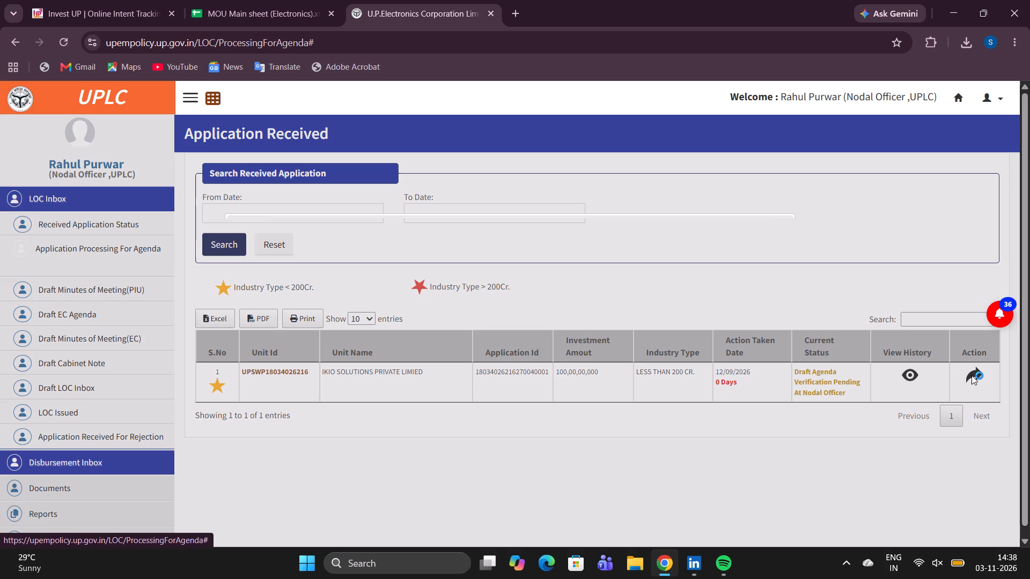
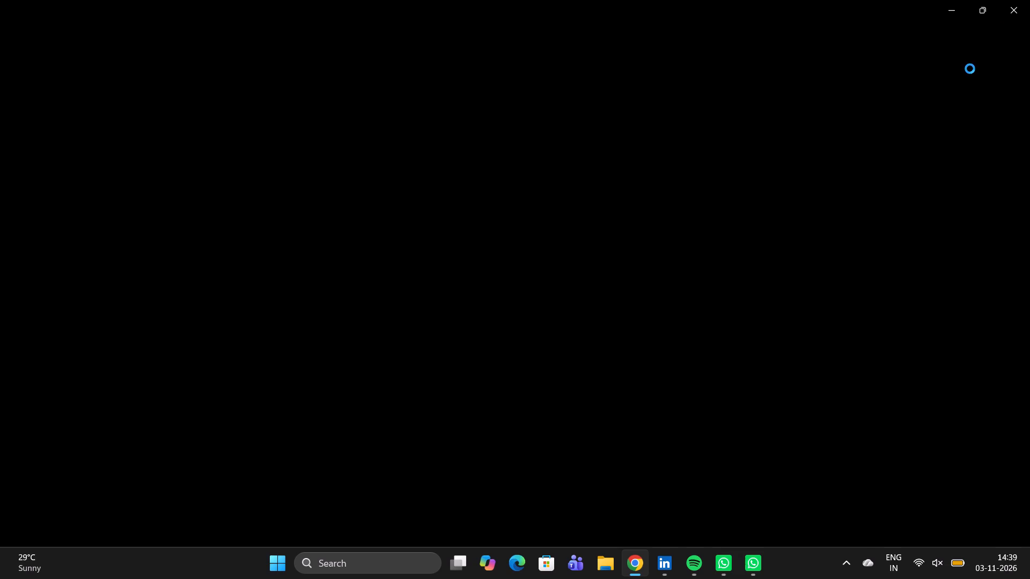
{"action": "left_click", "coordinate": [1018, 13]}
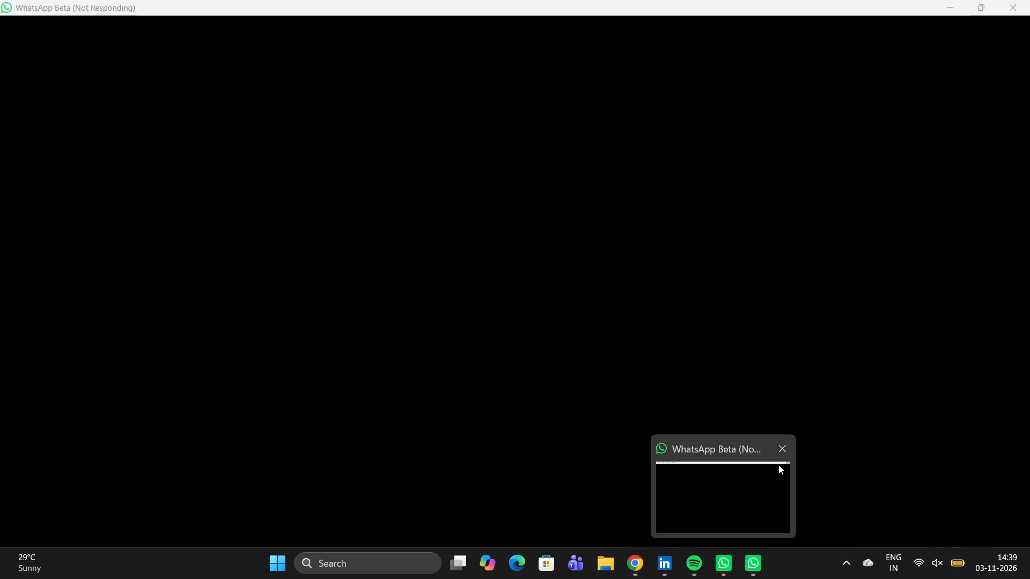
{"action": "left_click", "coordinate": [780, 449]}
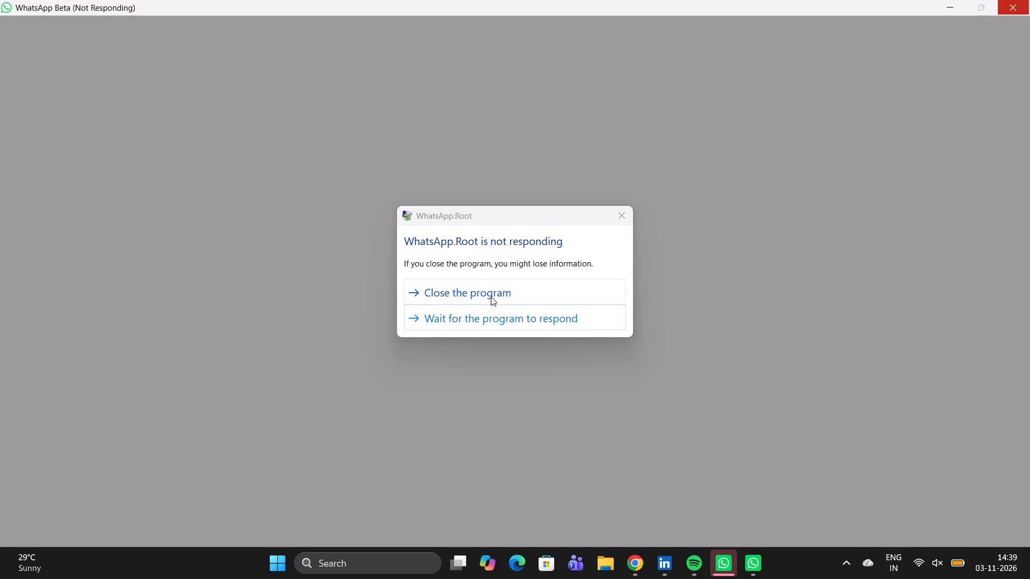
{"action": "left_click", "coordinate": [492, 293]}
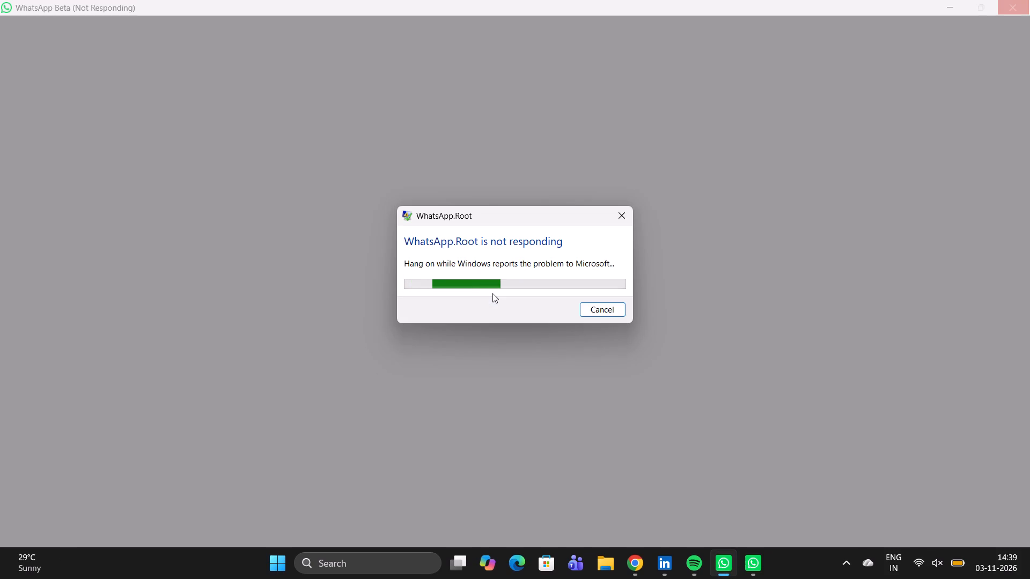
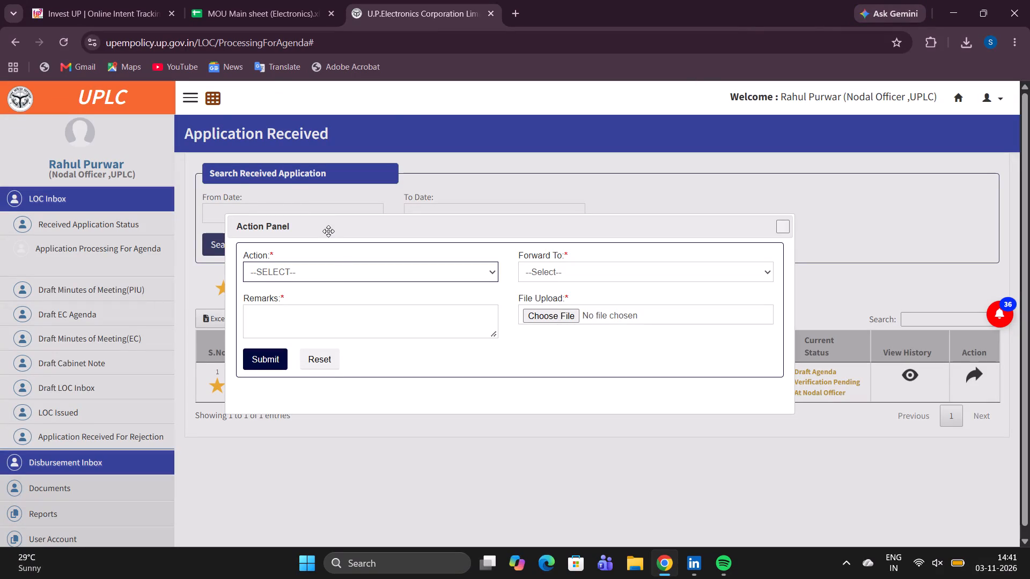
Set the application's action to VERIFIY DRAFT AGENDA & FORWARD.
{"action": "left_click", "coordinate": [337, 277]}
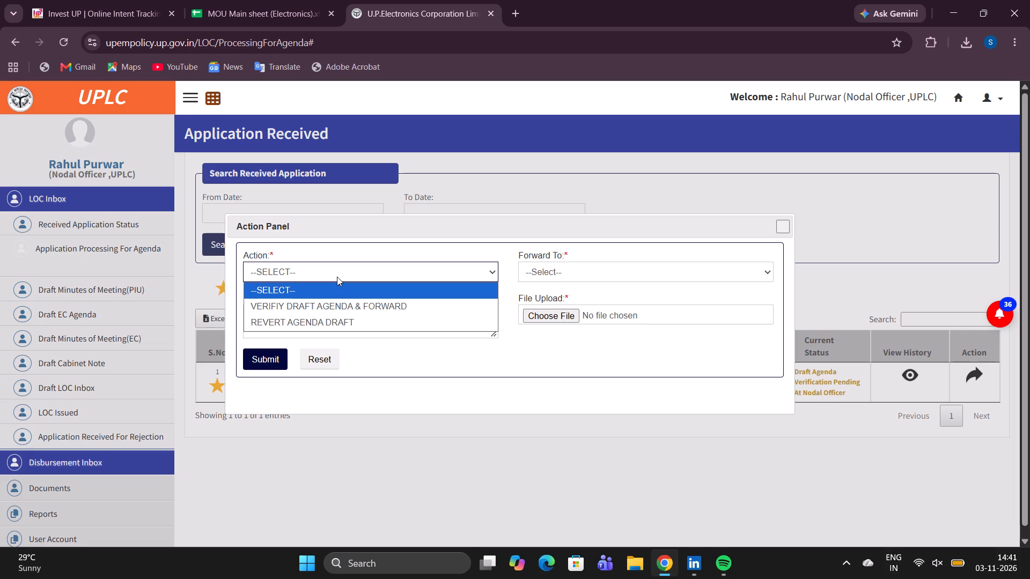
{"action": "left_click", "coordinate": [334, 304]}
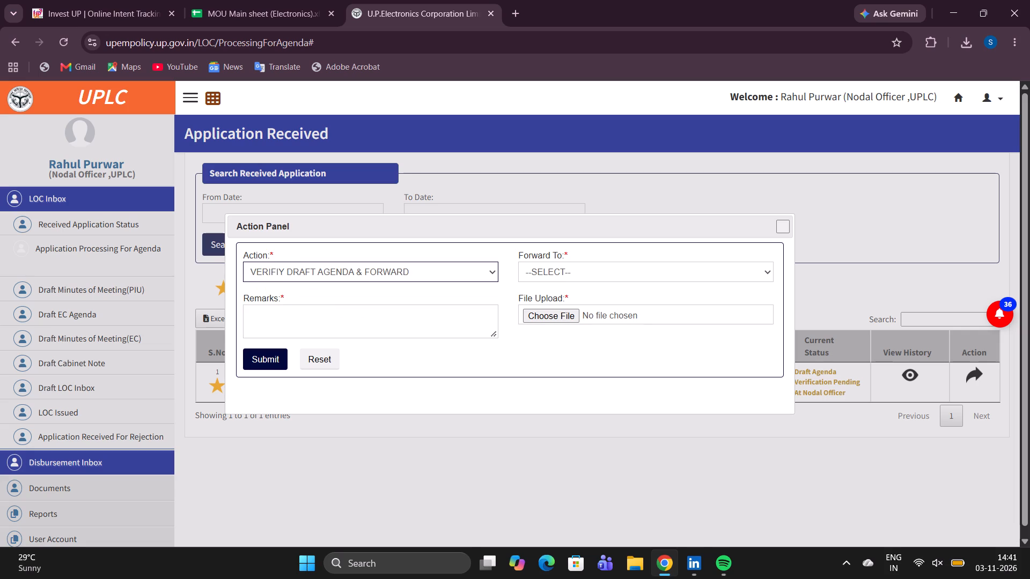
Begin the remarks entry for the draft agenda verification and forwarding action.
{"action": "left_click", "coordinate": [300, 330]}
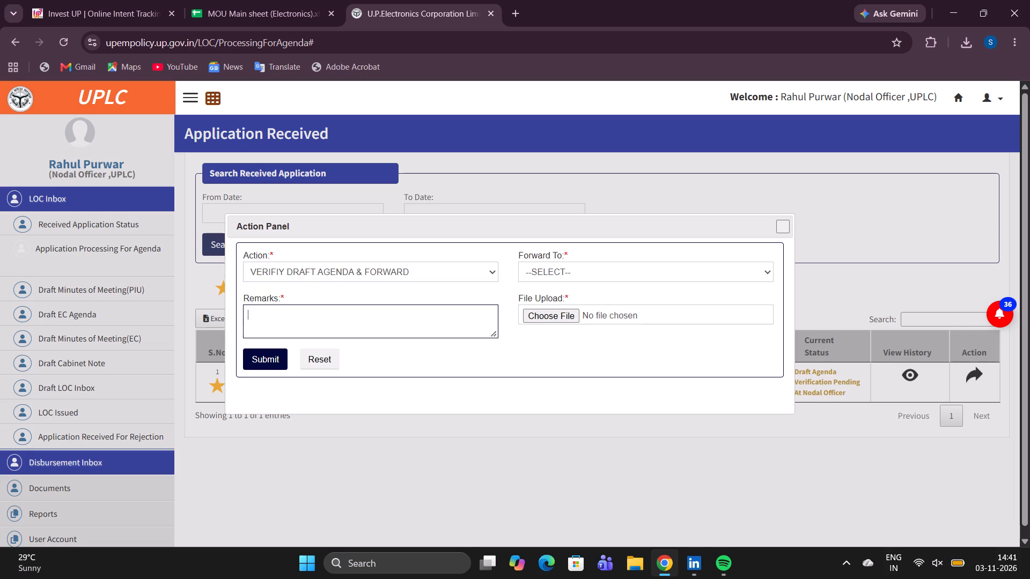
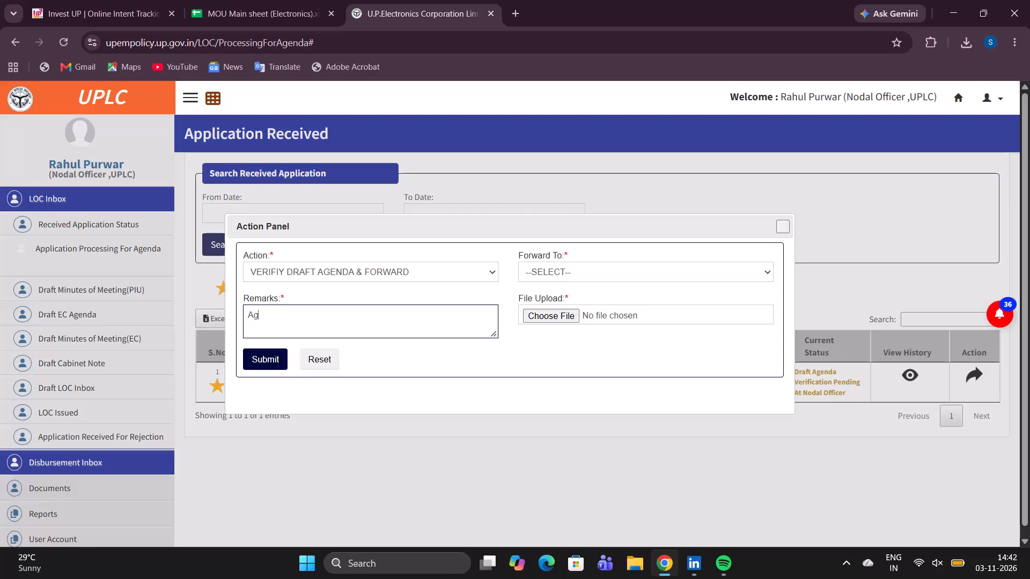
Complete the remarks as "Agenda" and set OPERATOR_2 as the recipient to forward to.
{"action": "type", "text": "enda"}
{"action": "left_click", "coordinate": [543, 273]}
{"action": "left_click", "coordinate": [547, 302]}
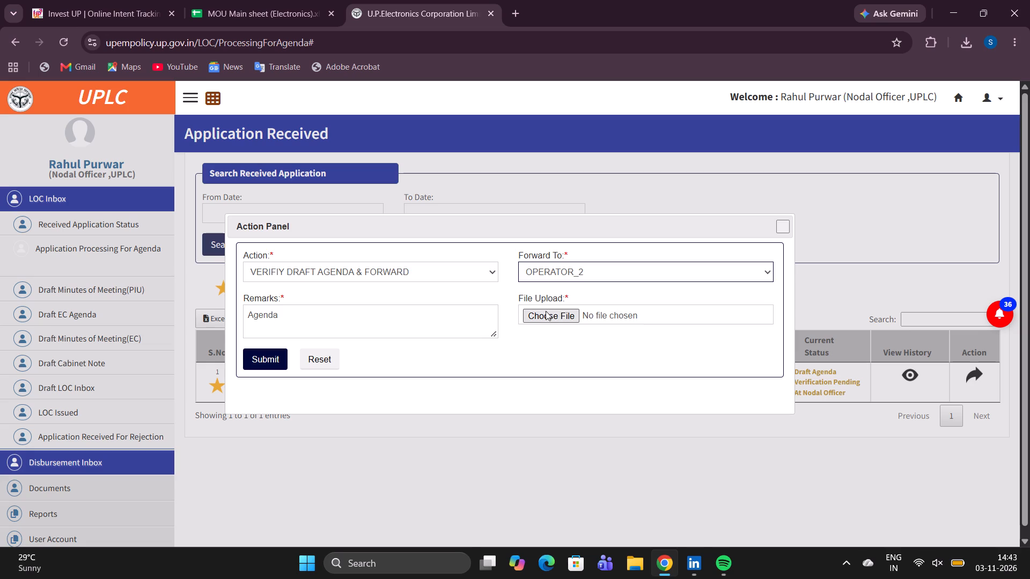
Attach the file MOM 26 MAY 2026 UPEMP.pdf from Downloads to the forwarding action.
{"action": "left_click", "coordinate": [544, 316]}
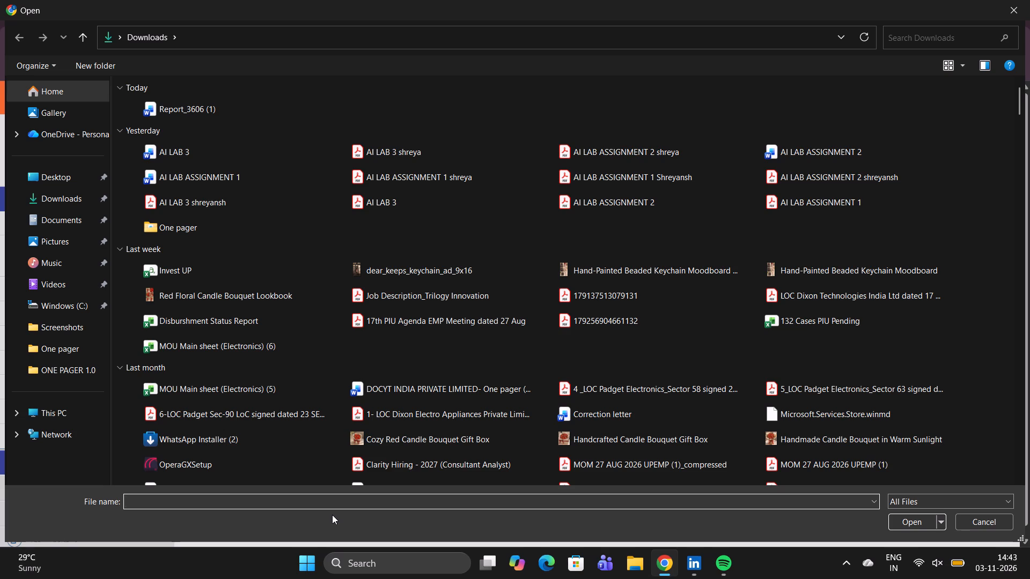
{"action": "type", "text": "mom"}
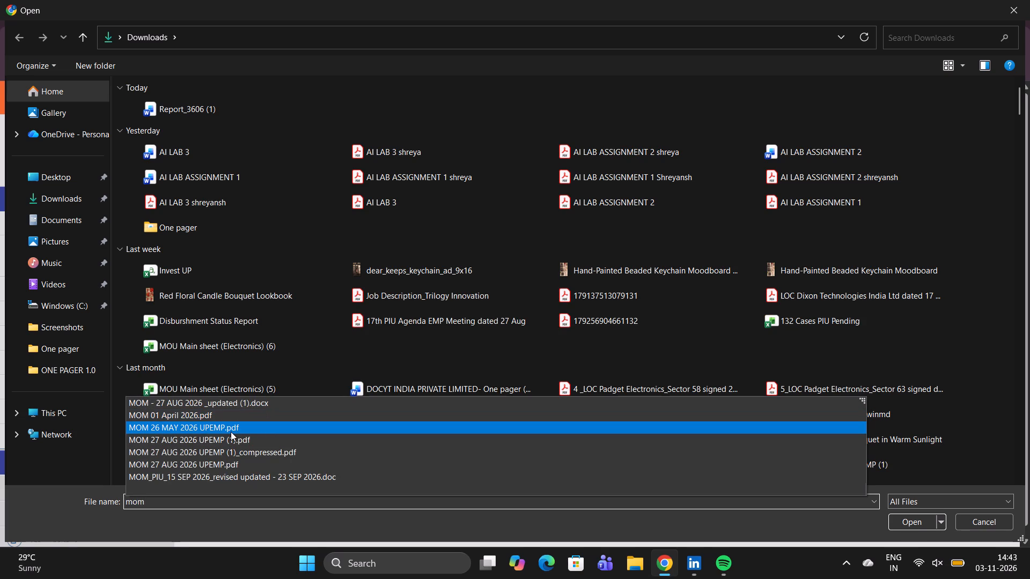
{"action": "left_click", "coordinate": [231, 432]}
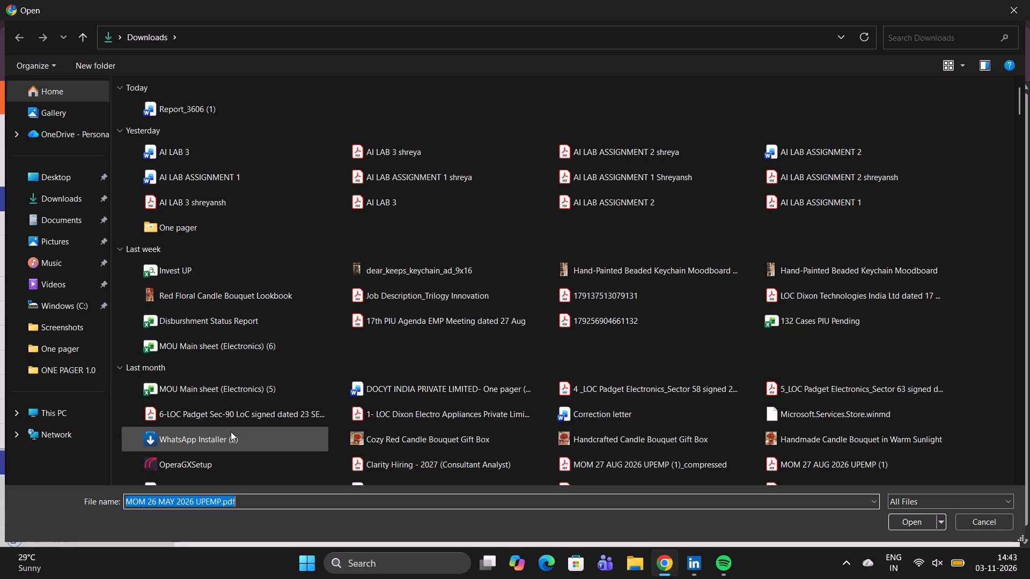
{"action": "left_click", "coordinate": [908, 522]}
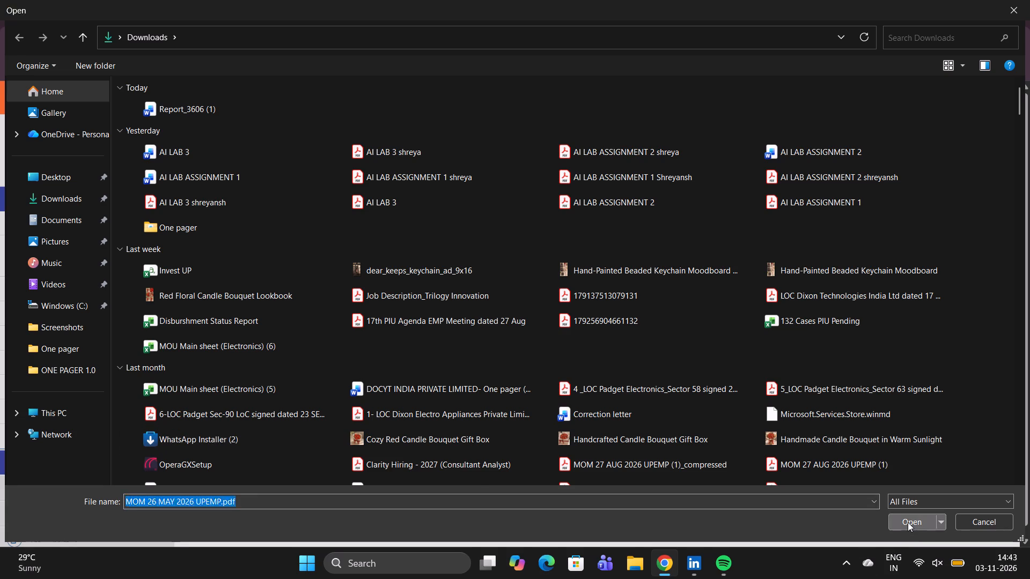
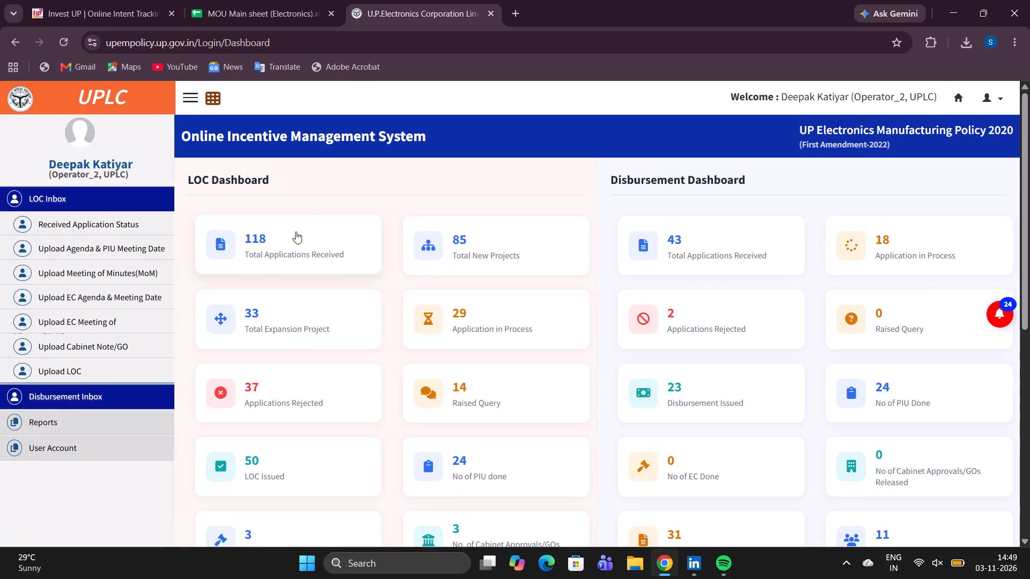
View the total LOC applications received and the inbox for uploading PIU meeting minutes.
{"action": "left_click", "coordinate": [296, 232]}
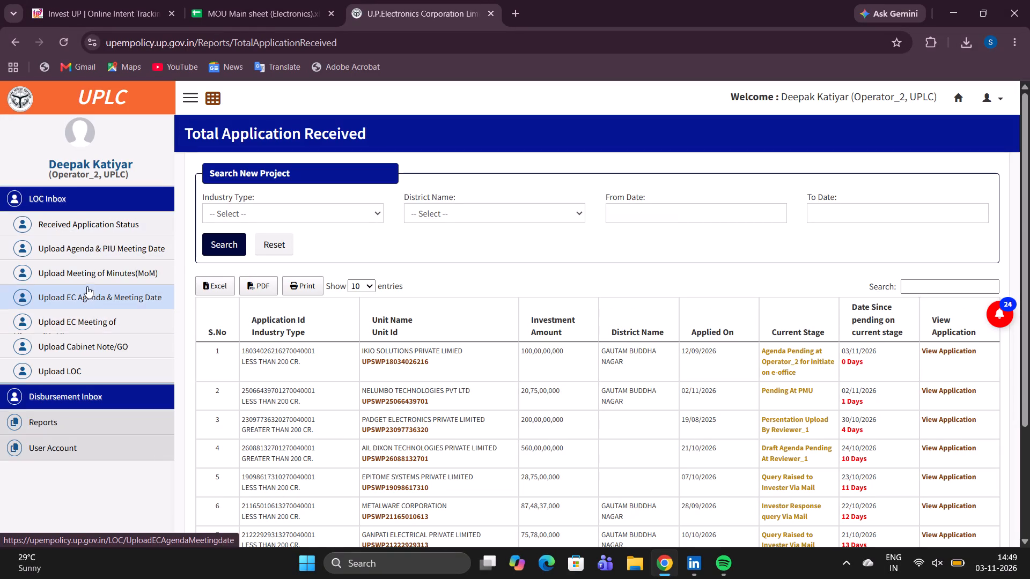
{"action": "left_click", "coordinate": [88, 265]}
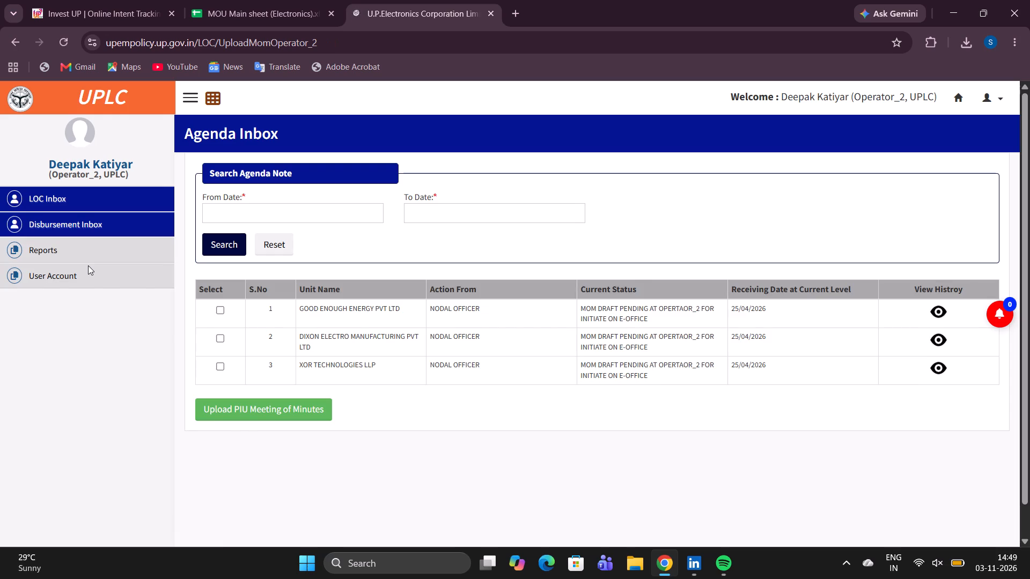
Select the IKIO Solutions application in the LOC inbox for uploading the signed agenda and PIU meeting date.
{"action": "left_click", "coordinate": [58, 251]}
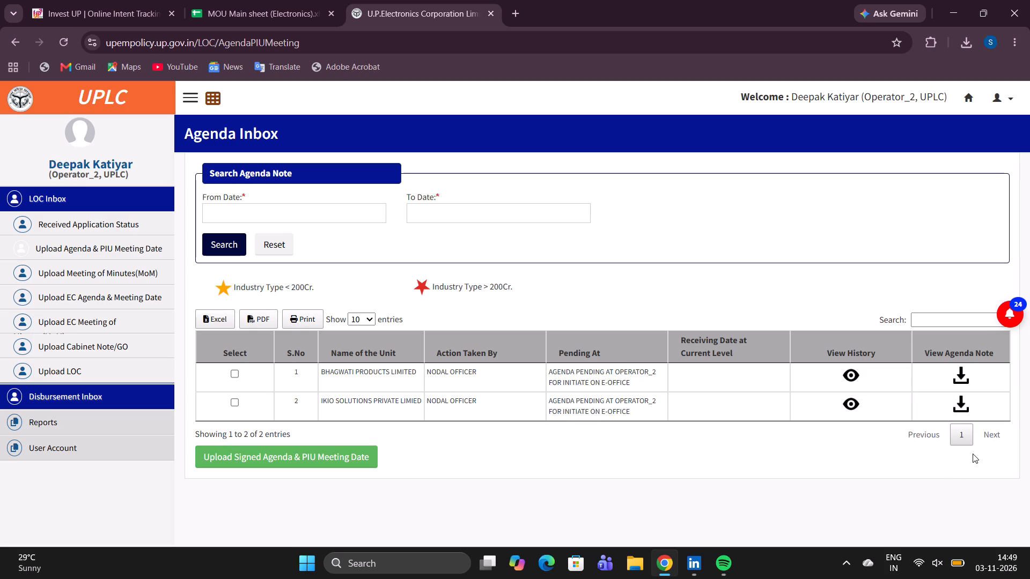
{"action": "left_click", "coordinate": [234, 399]}
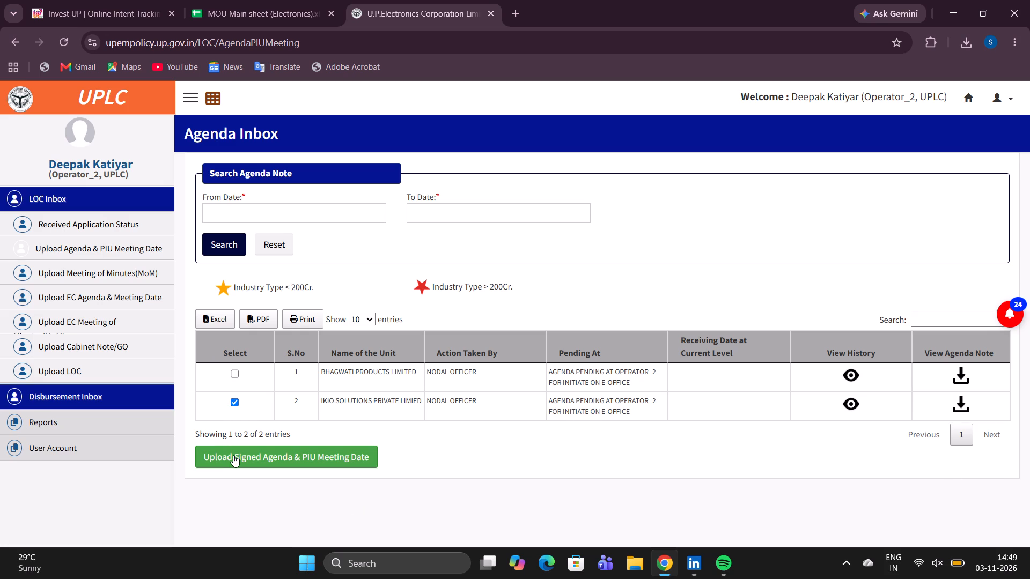
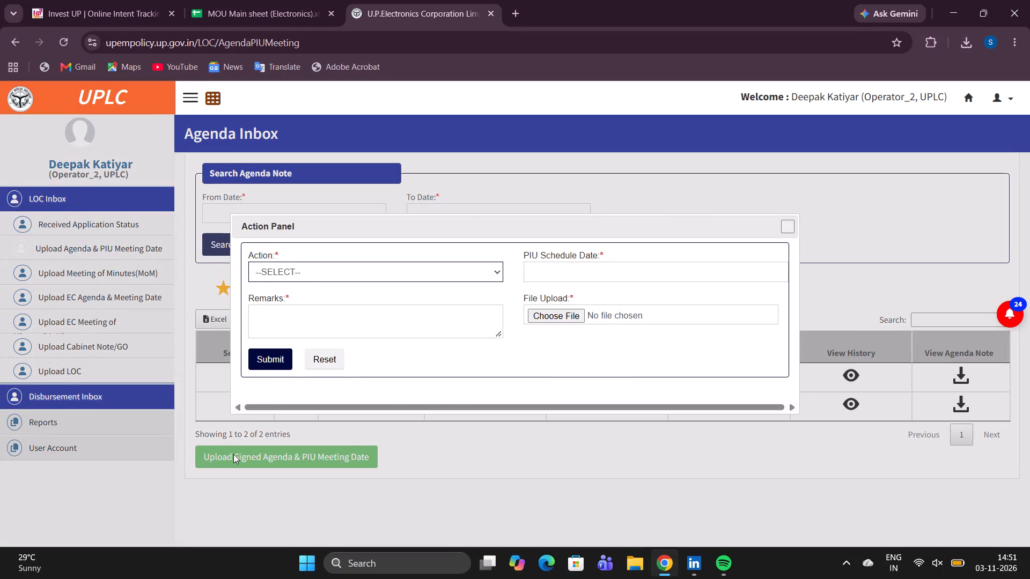
Set the application's action to UPLOAD PIU MEETING DATE & SIGNED AGENDA and begin the remarks entry.
{"action": "left_click", "coordinate": [285, 269]}
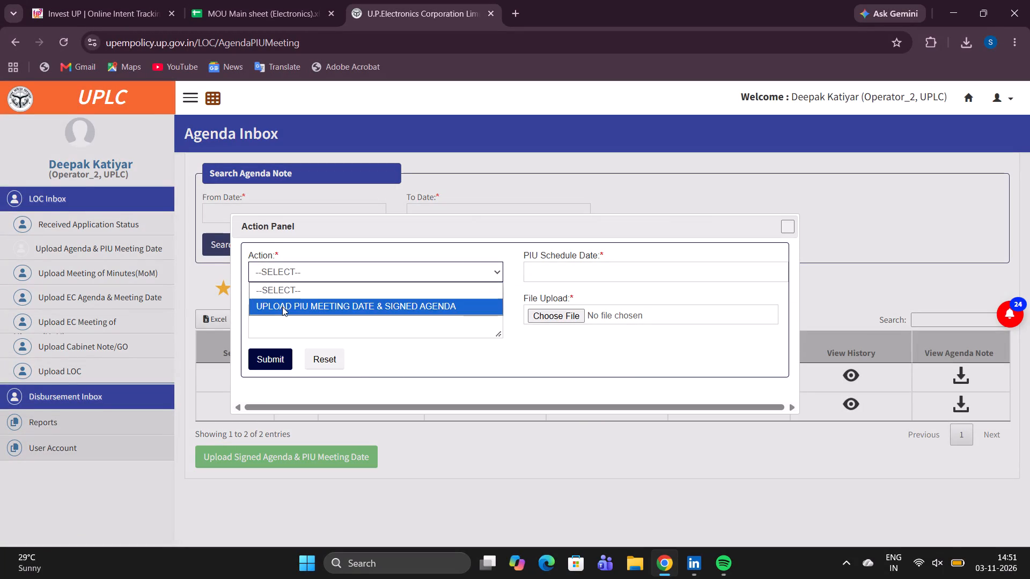
{"action": "left_click", "coordinate": [282, 307]}
{"action": "left_click", "coordinate": [275, 315]}
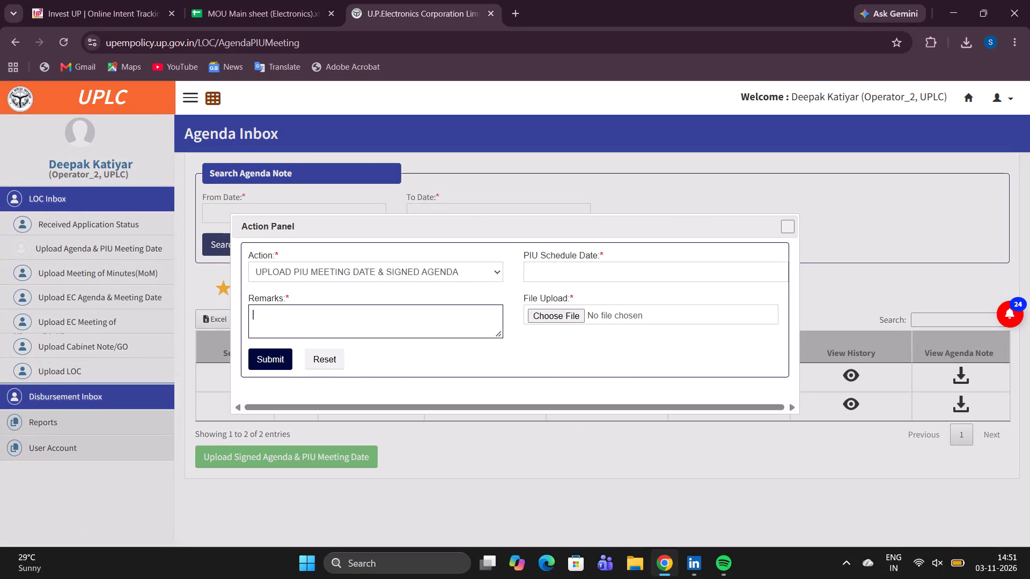
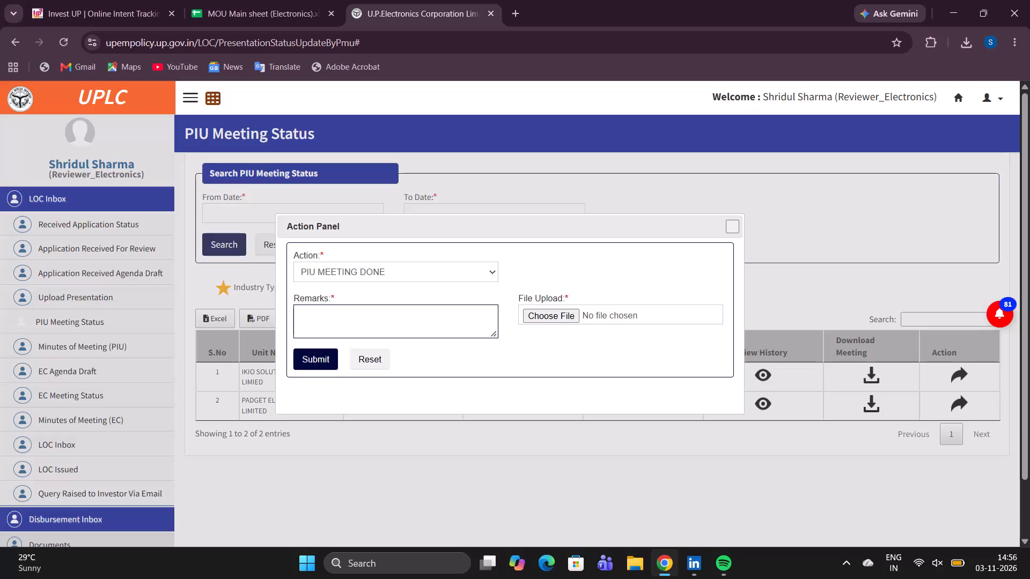
Enter remarks beginning "PIU MEETING" for the IKIO Solutions application's PIU MEETING DONE action.
{"action": "type", "text": "PIU"}
{"action": "key", "text": "space"}
{"action": "type", "text": "MEETING"}
{"action": "key", "text": "space"}
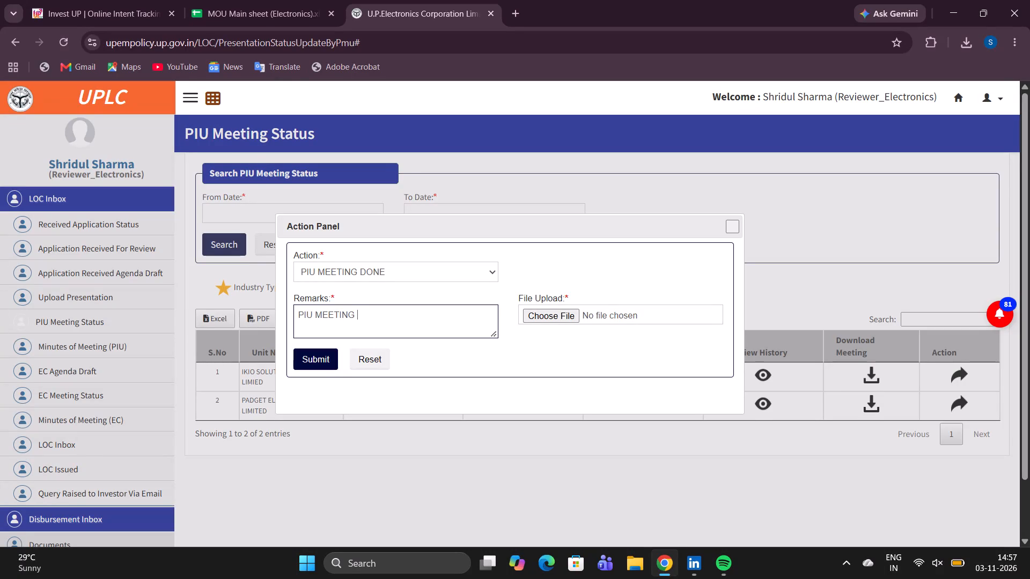
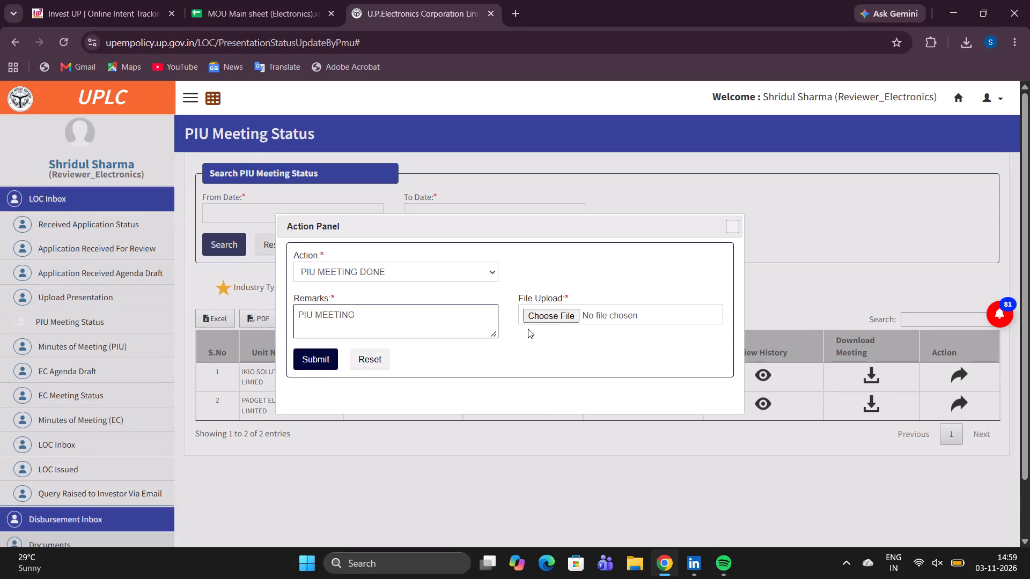
Attach MOM 26 MAY 2026 UPEMP.pdf to the IKIO Solutions PIU MEETING DONE action and submit it.
{"action": "left_click", "coordinate": [538, 317]}
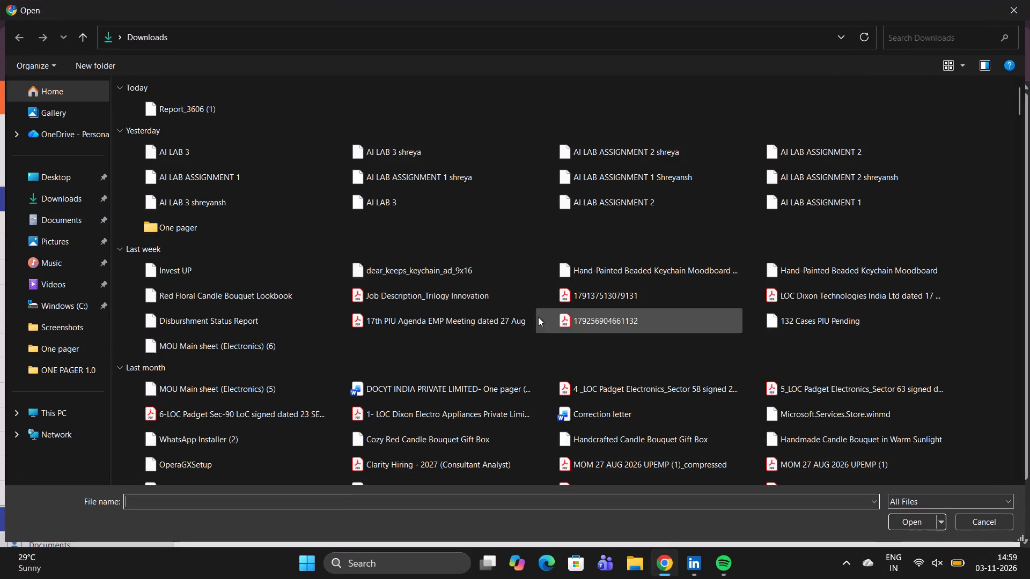
{"action": "left_click", "coordinate": [218, 506]}
{"action": "type", "text": "MOM"}
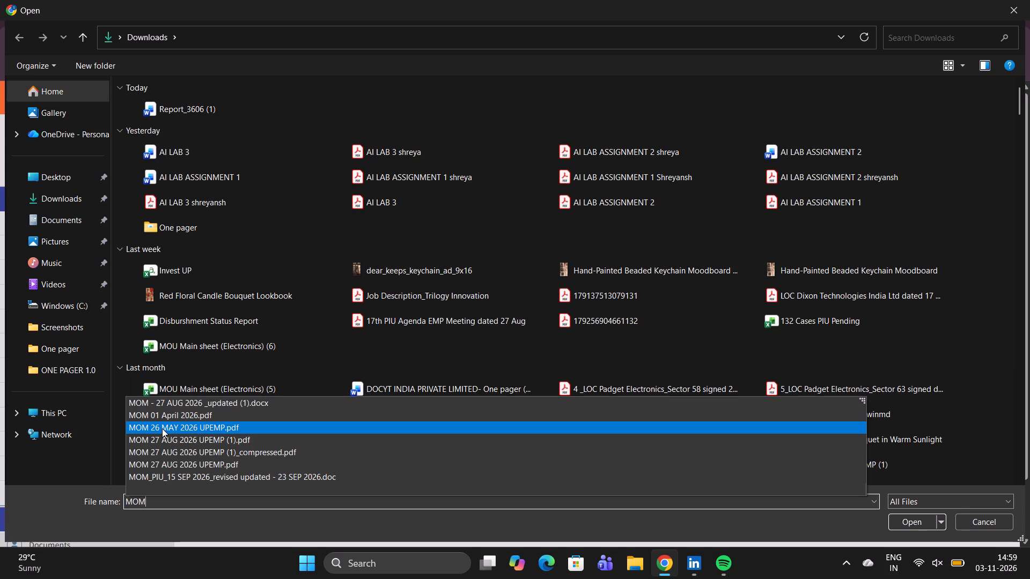
{"action": "left_click", "coordinate": [162, 428]}
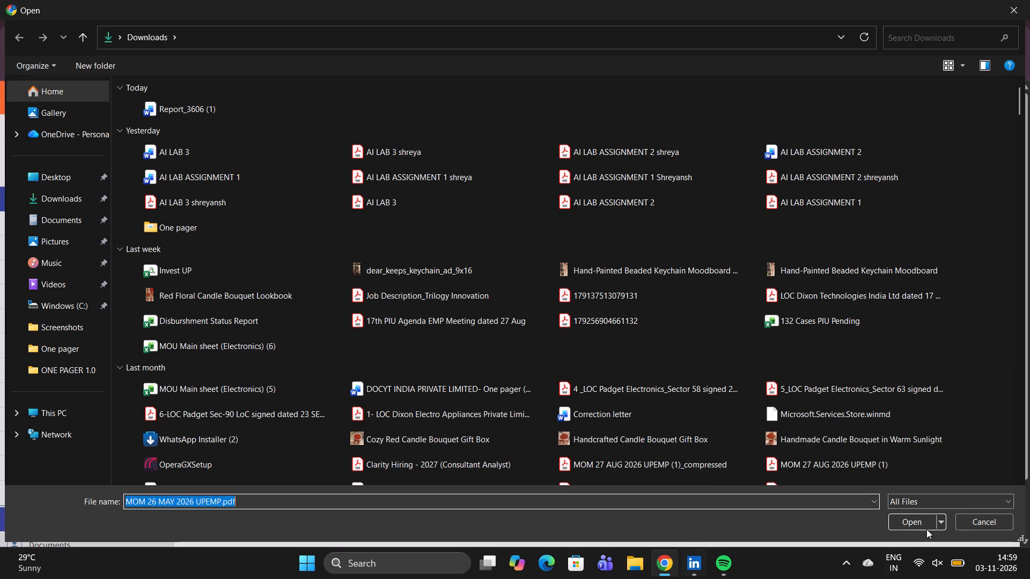
{"action": "left_click", "coordinate": [913, 522]}
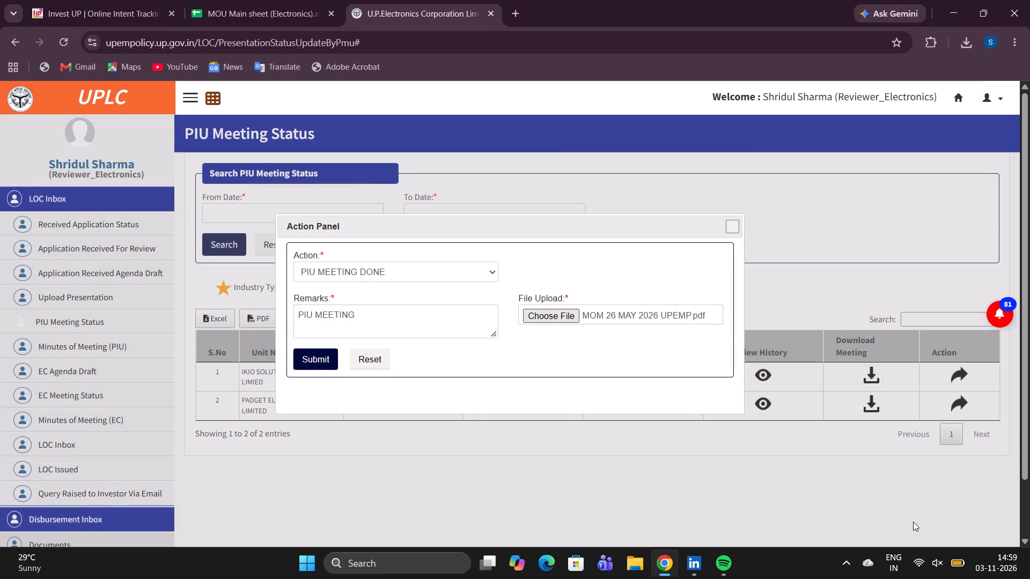
{"action": "left_click", "coordinate": [321, 362]}
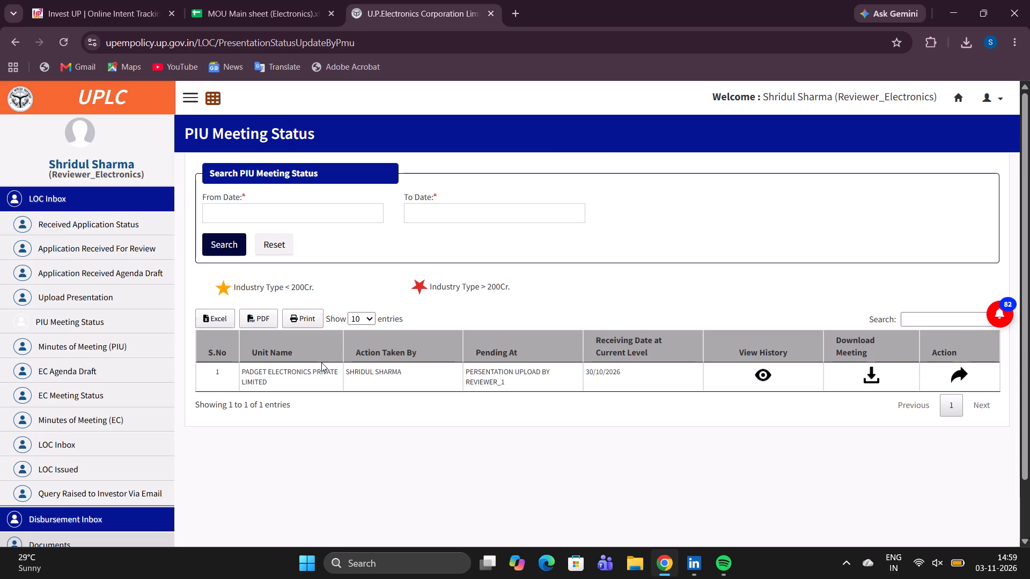
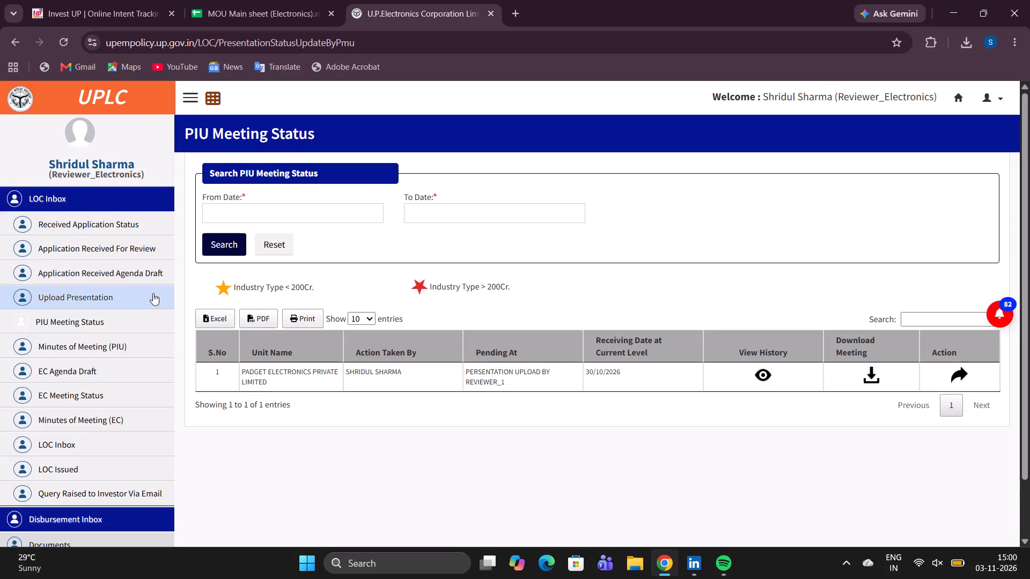
Check the received application status, and set the IKIO Solutions PIU minutes action to MOM DRAFT PROCESS FORWARD BY REVIEWER_1, ready for remarks.
{"action": "left_click", "coordinate": [107, 229]}
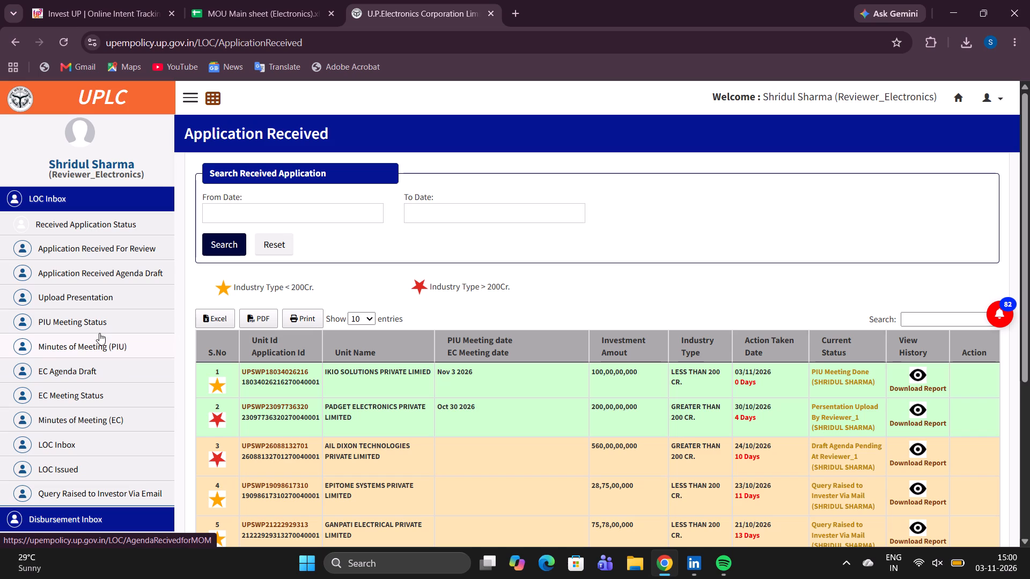
{"action": "left_click", "coordinate": [98, 352]}
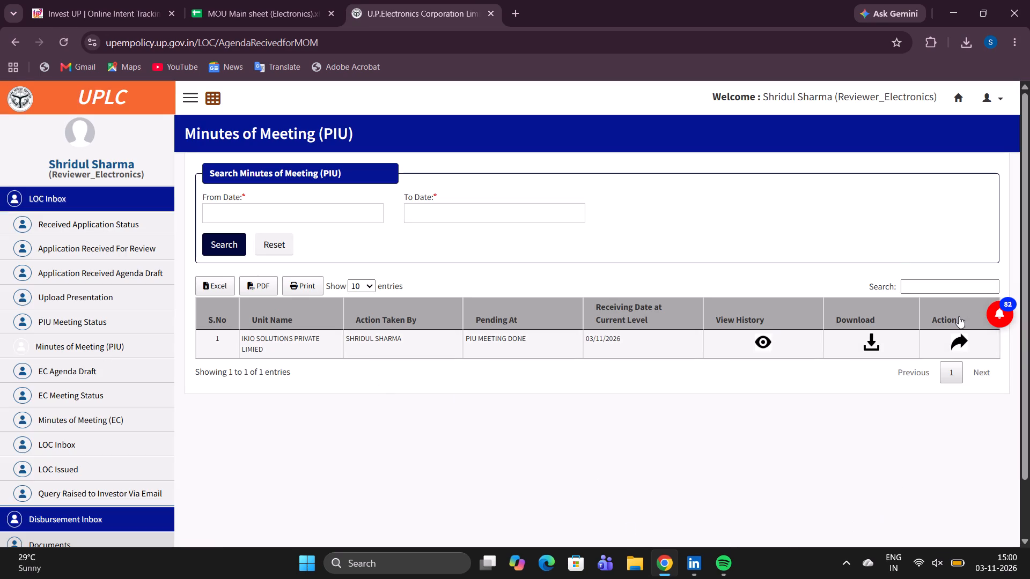
{"action": "left_click", "coordinate": [957, 336]}
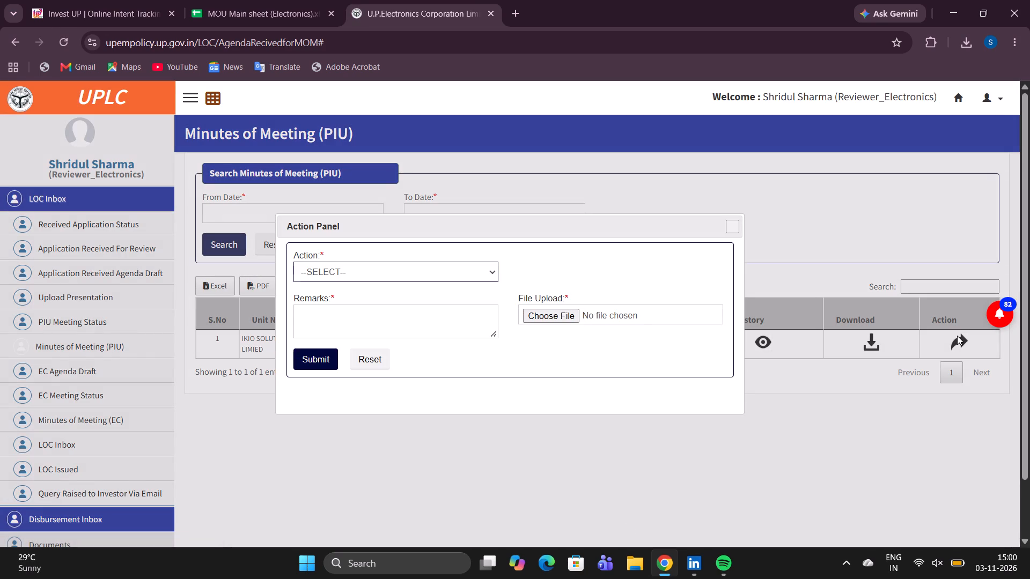
{"action": "left_click", "coordinate": [437, 277]}
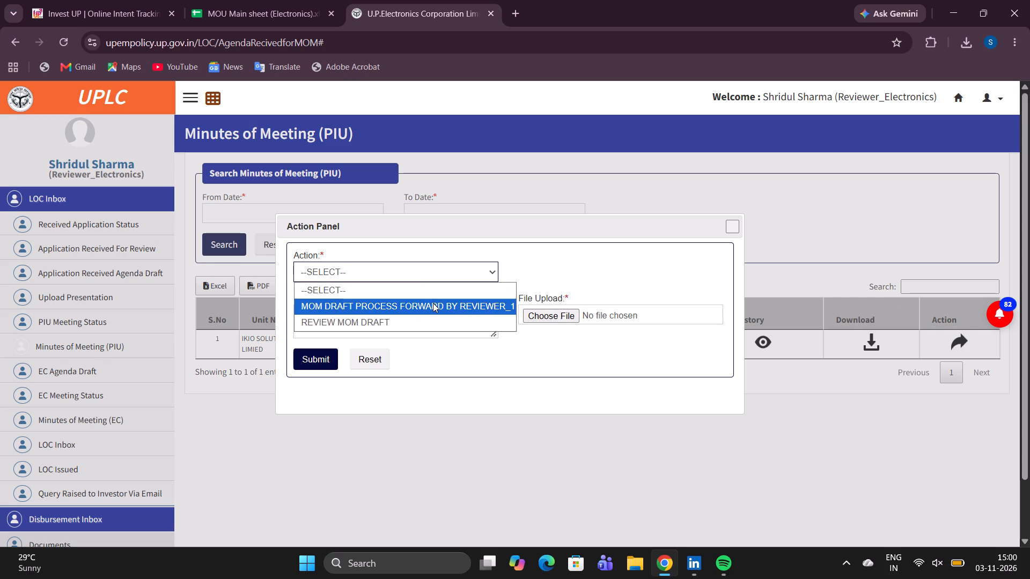
{"action": "left_click", "coordinate": [433, 303]}
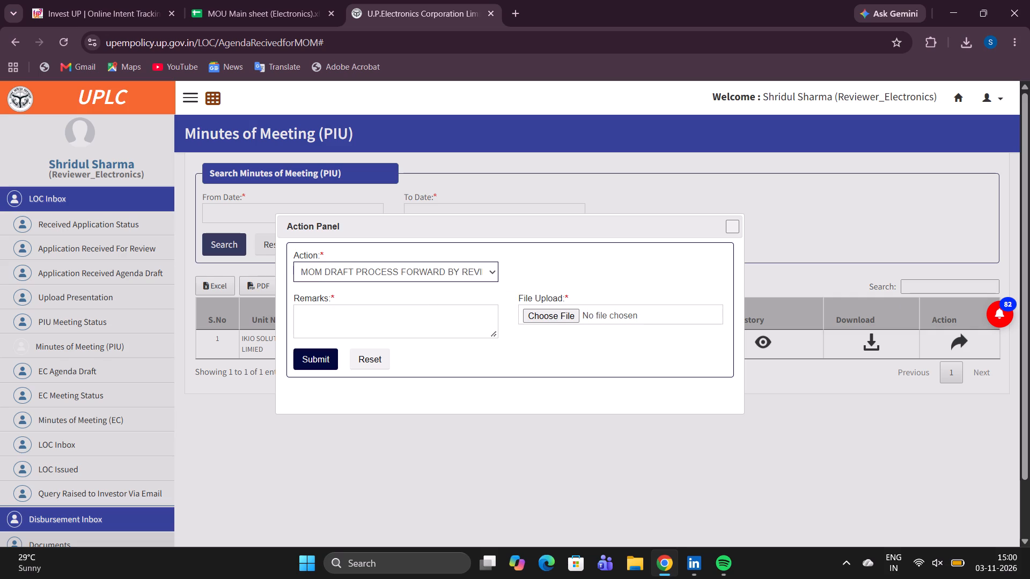
{"action": "left_click", "coordinate": [492, 273]}
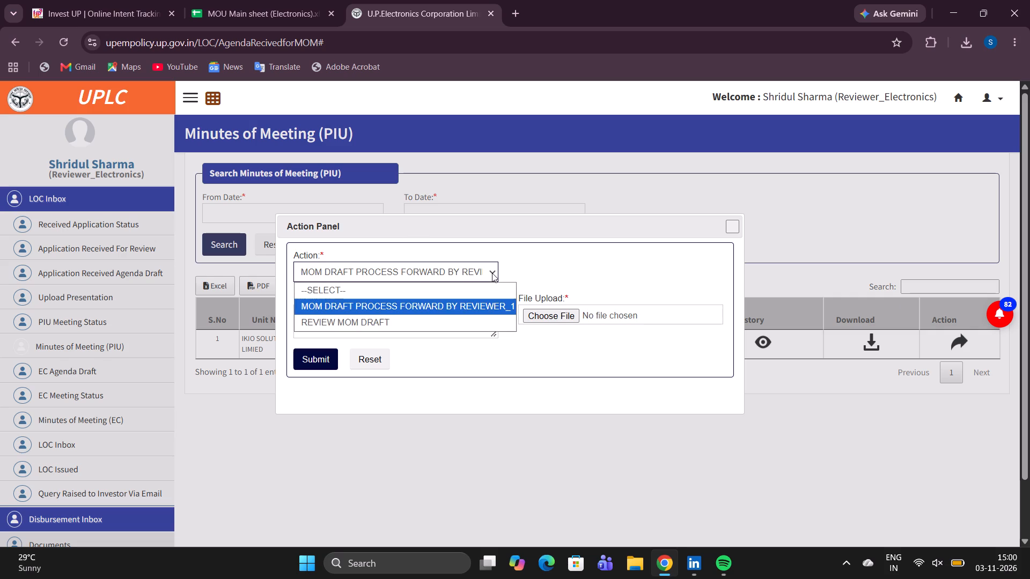
{"action": "left_click", "coordinate": [479, 311]}
{"action": "left_click", "coordinate": [462, 315]}
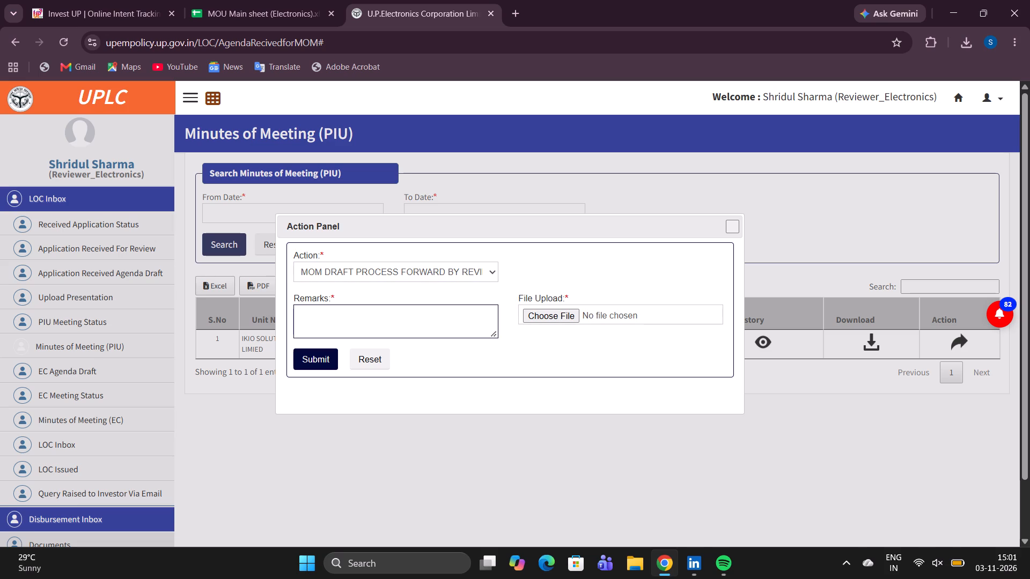
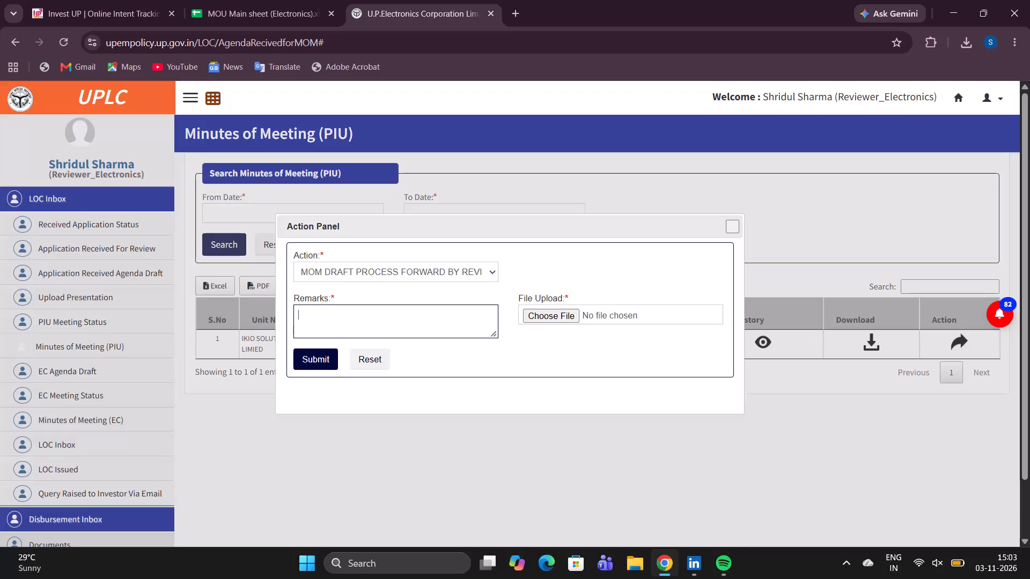
Enter the remark MOM, attach MOM 26 MAY 2026 UPEMP.pdf, and submit the IKIO Solutions draft PIU minutes action.
{"action": "key", "text": "m"}
{"action": "type", "text": "OM"}
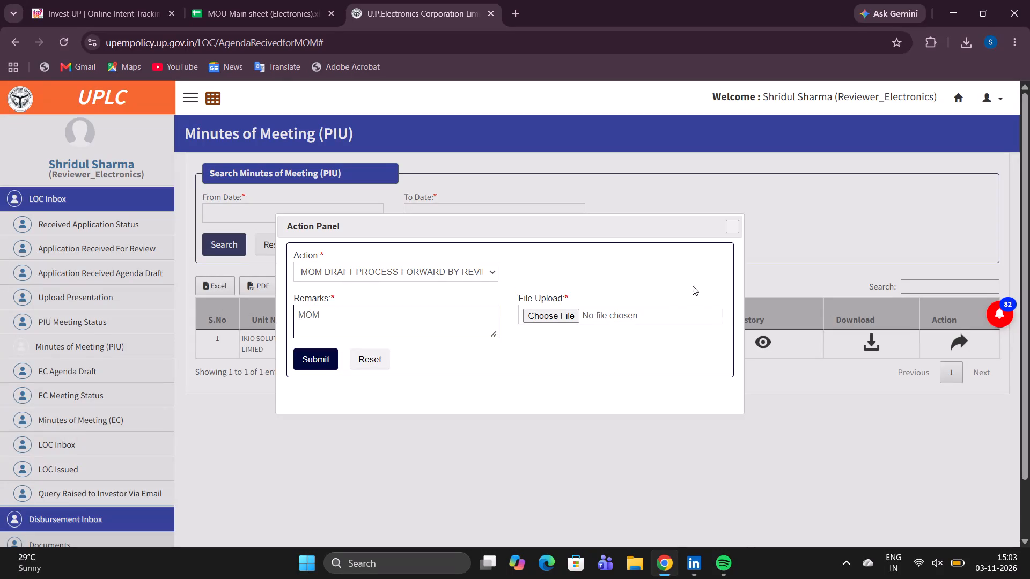
{"action": "left_click", "coordinate": [559, 316]}
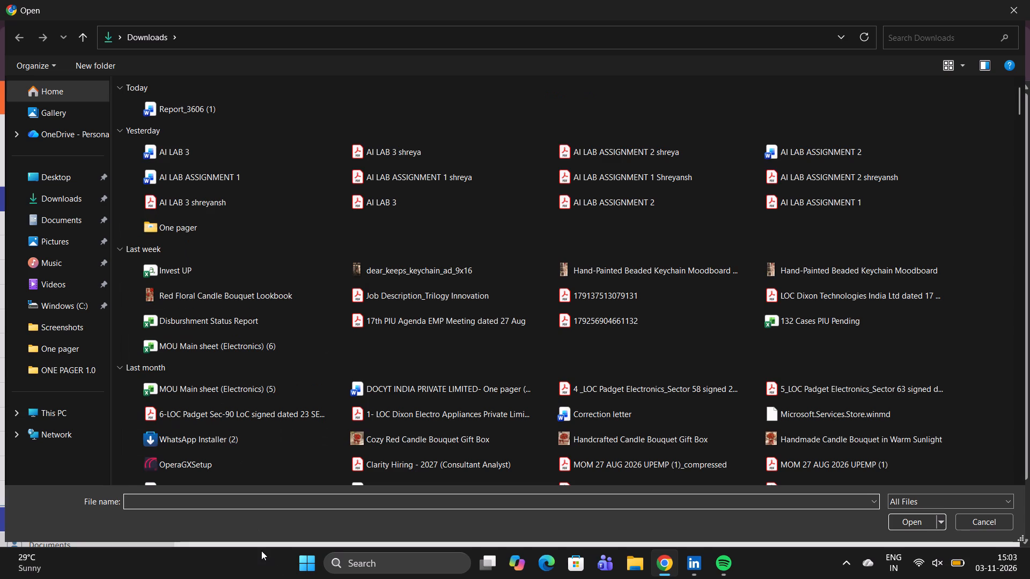
{"action": "type", "text": "MOM"}
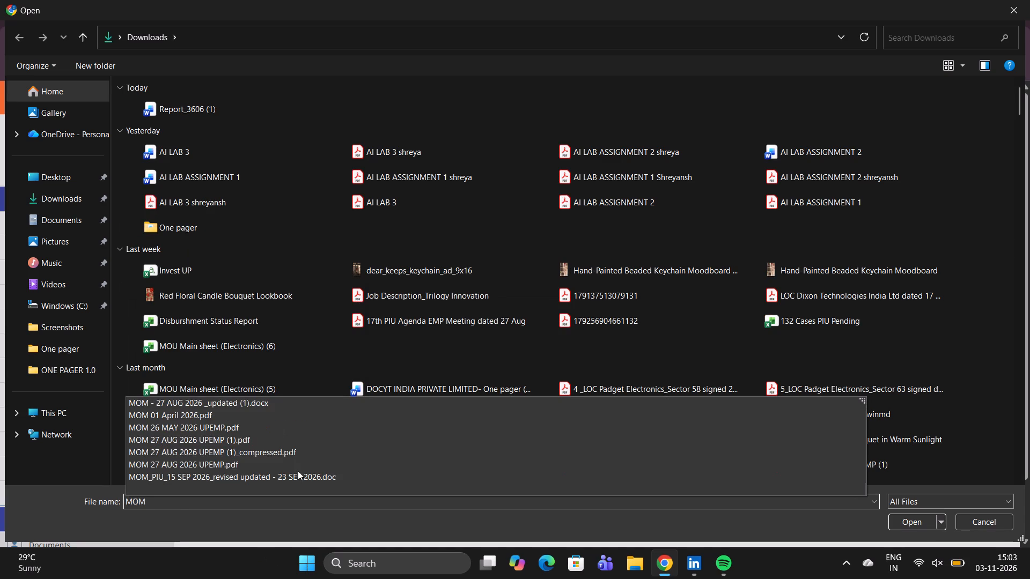
{"action": "left_click", "coordinate": [233, 428]}
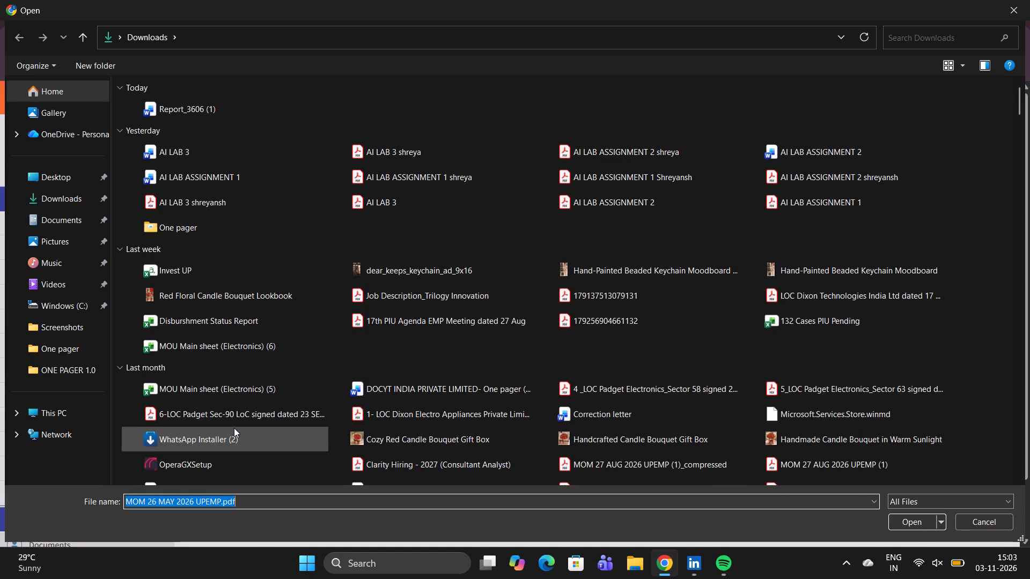
{"action": "left_click", "coordinate": [893, 526]}
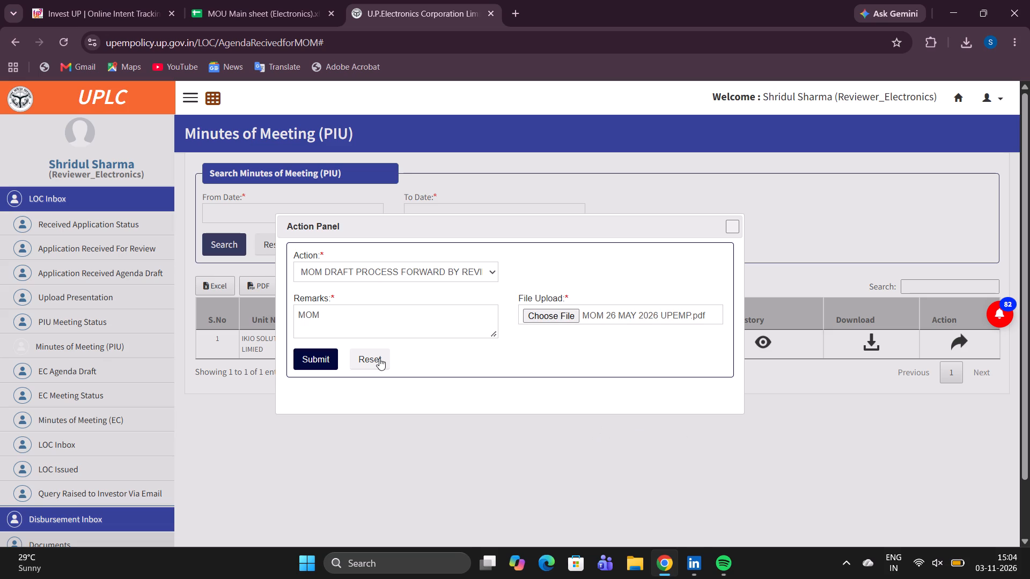
{"action": "left_click", "coordinate": [323, 366]}
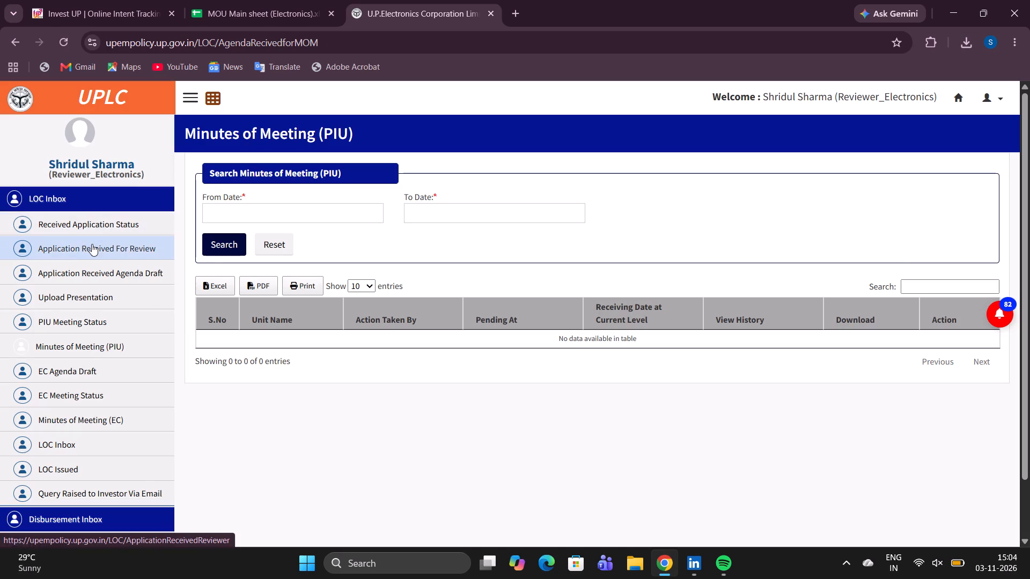
Search the received application status list for IKI to check the IKIO Solutions application's current status.
{"action": "left_click", "coordinate": [100, 217]}
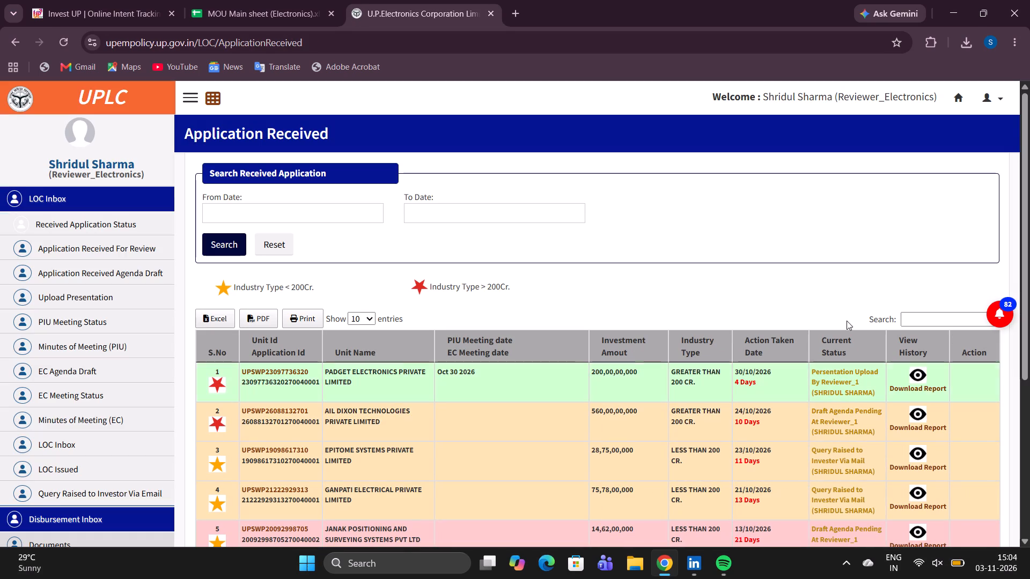
{"action": "left_click", "coordinate": [915, 317]}
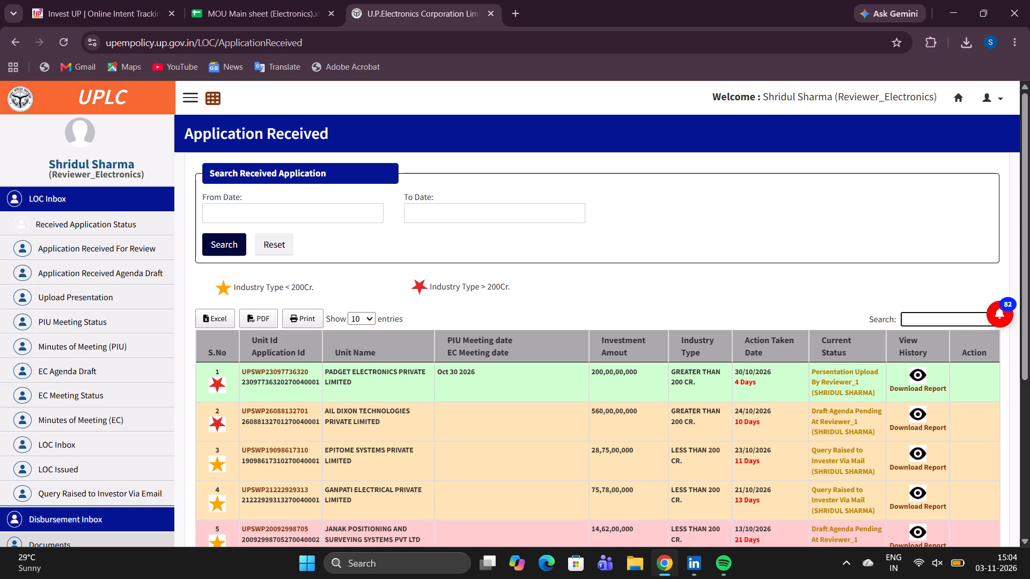
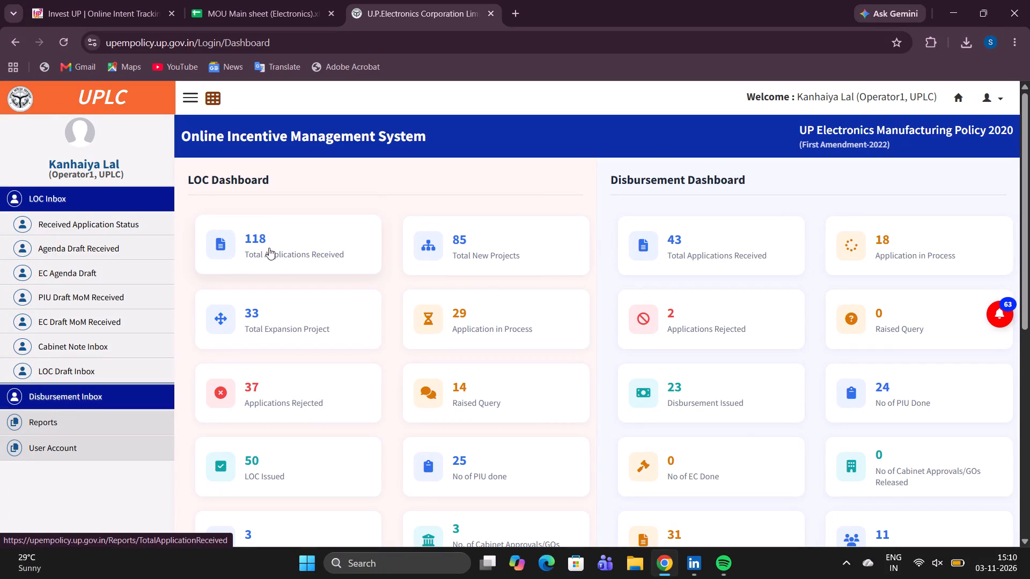
Open the report of total LOC applications received to check the IKIO Solutions application's current stage.
{"action": "left_click", "coordinate": [286, 243]}
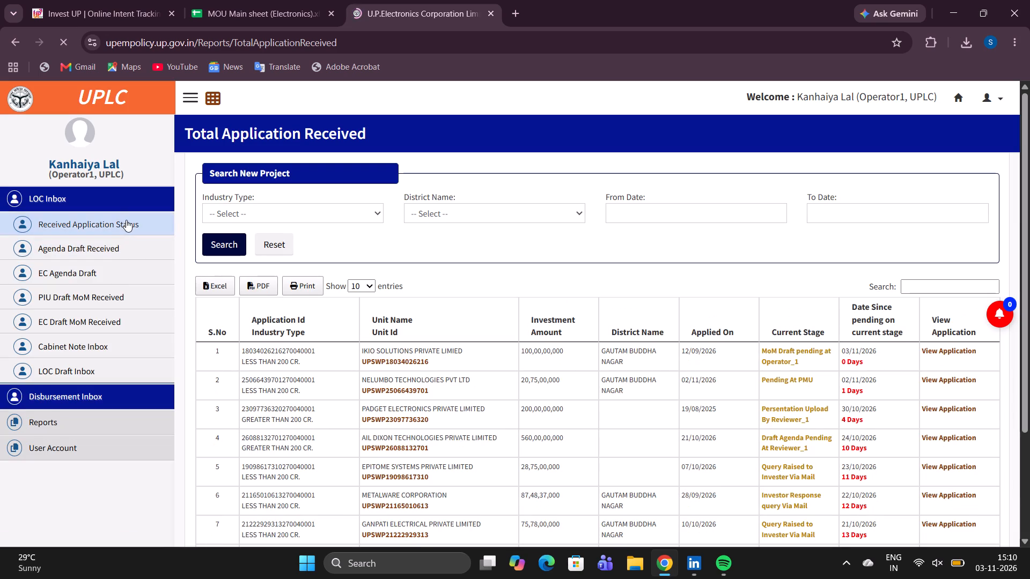
Open the list of received PIU draft MoMs in the LOC inbox.
{"action": "left_click", "coordinate": [125, 299]}
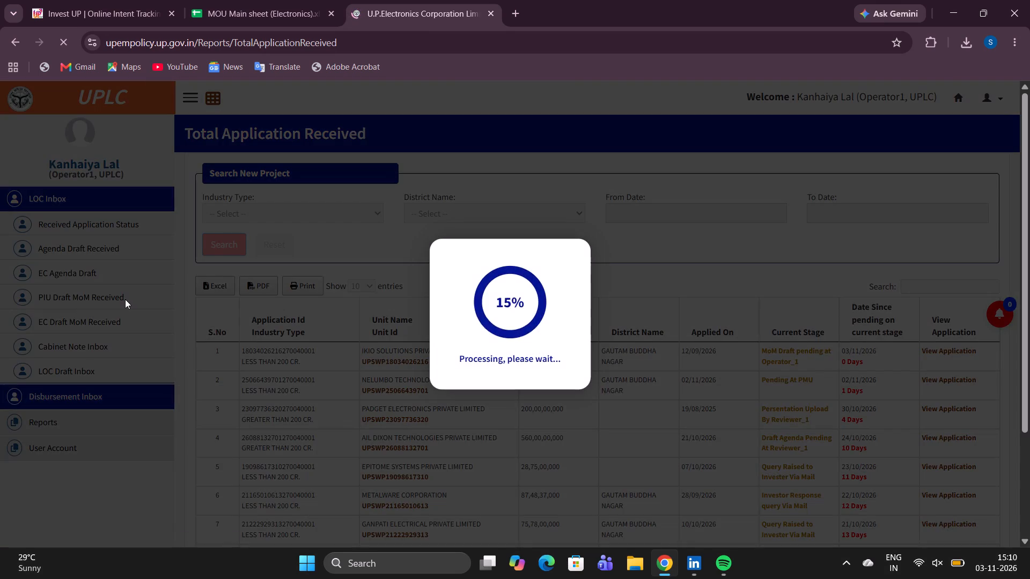
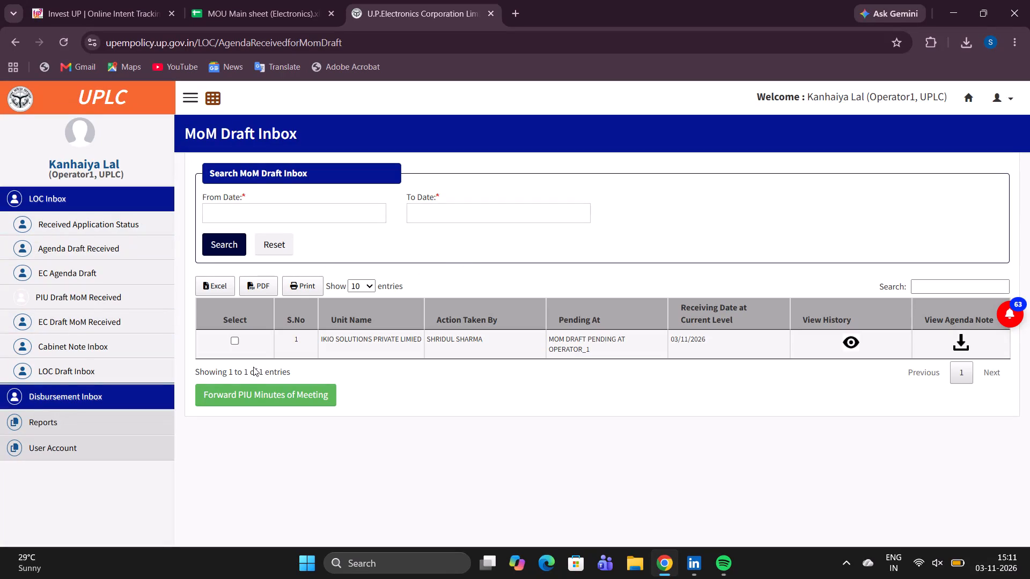
Select the IKIO Solutions application in the MoM draft inbox.
{"action": "left_click", "coordinate": [236, 338]}
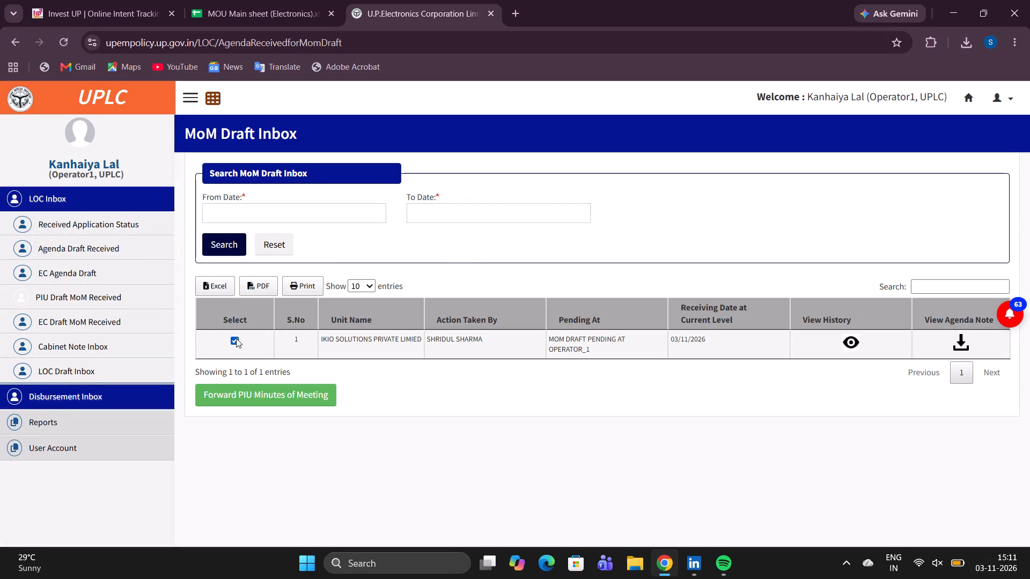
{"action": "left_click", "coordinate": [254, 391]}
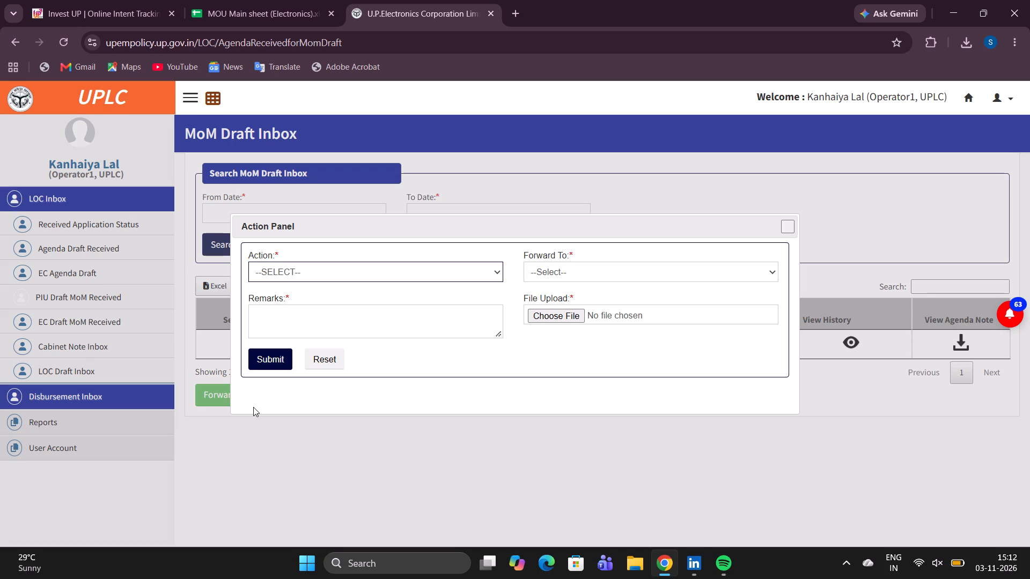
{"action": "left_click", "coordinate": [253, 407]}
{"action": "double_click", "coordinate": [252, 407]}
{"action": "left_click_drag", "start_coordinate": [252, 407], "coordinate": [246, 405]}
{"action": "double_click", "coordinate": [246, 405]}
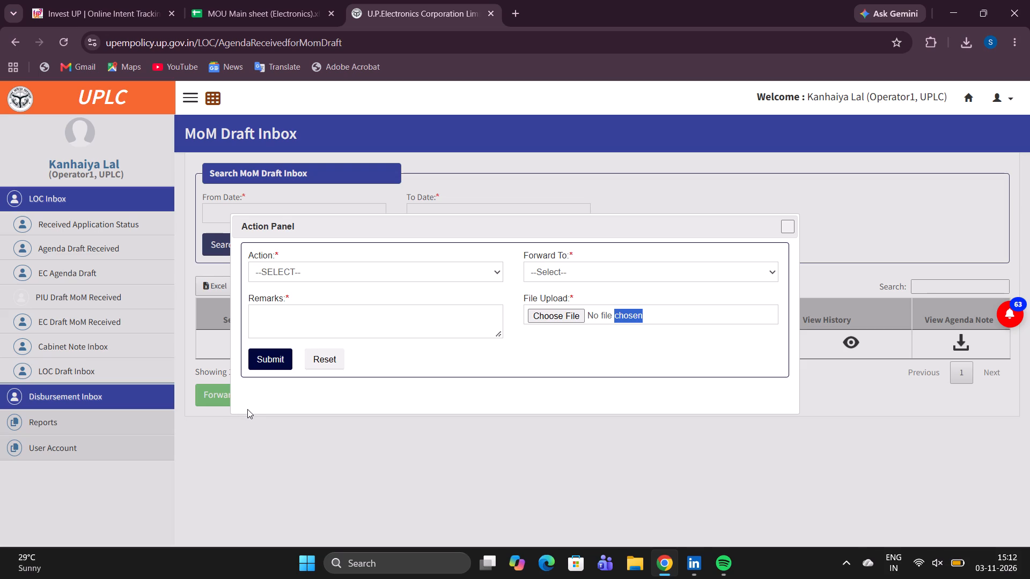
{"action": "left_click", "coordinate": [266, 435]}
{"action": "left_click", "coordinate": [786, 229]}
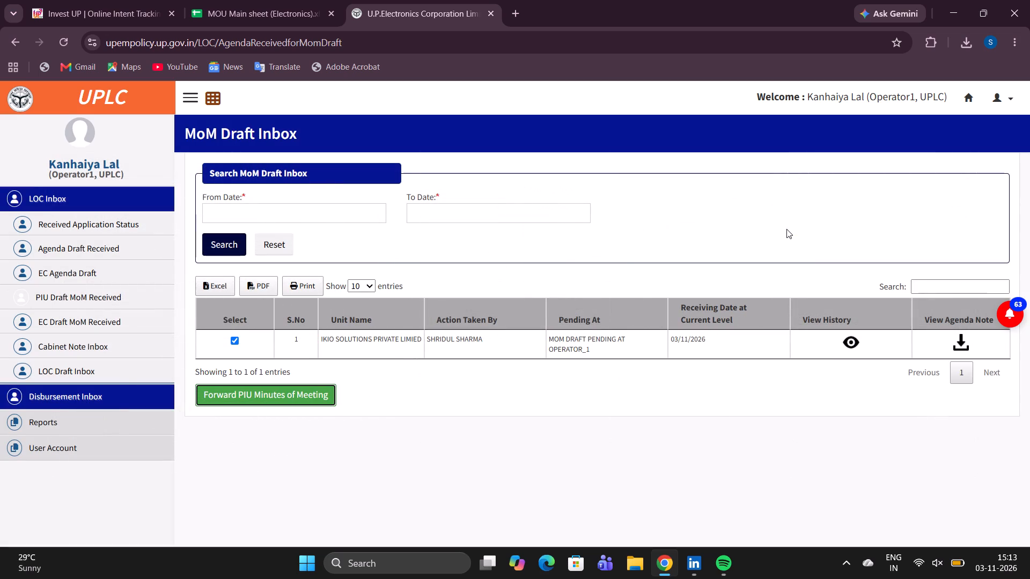
Fill in the PIU minutes forwarding form with action FORWARD MOM DRAFT, remarks "MOM" and NODAL OFFICER as recipient.
{"action": "left_click", "coordinate": [231, 397]}
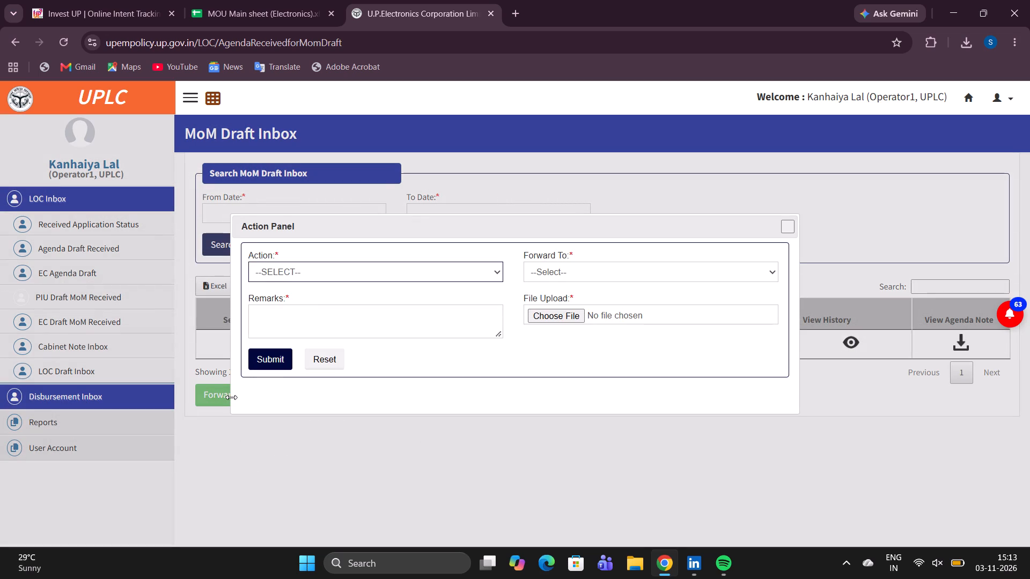
{"action": "left_click", "coordinate": [301, 275]}
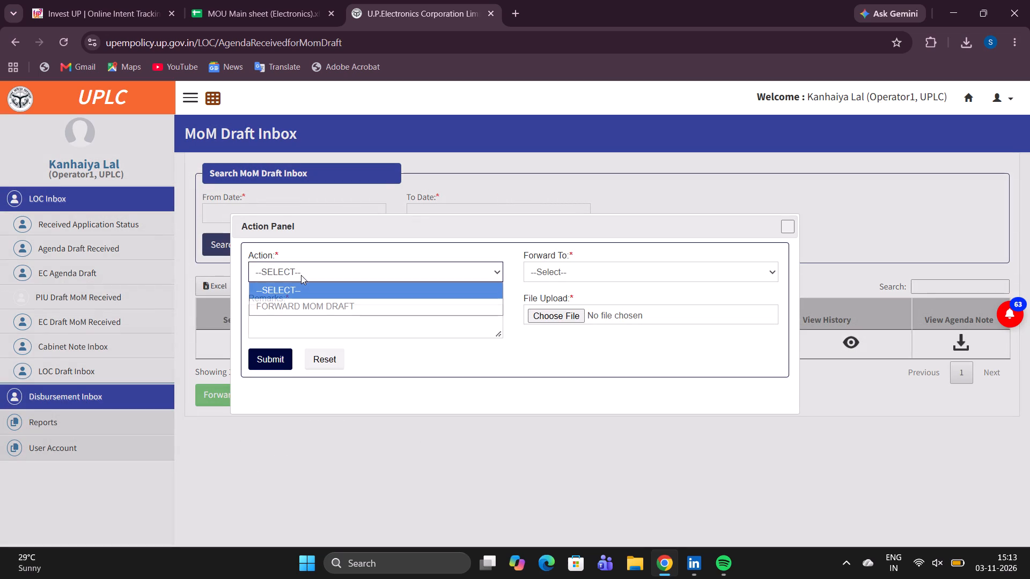
{"action": "left_click", "coordinate": [297, 305]}
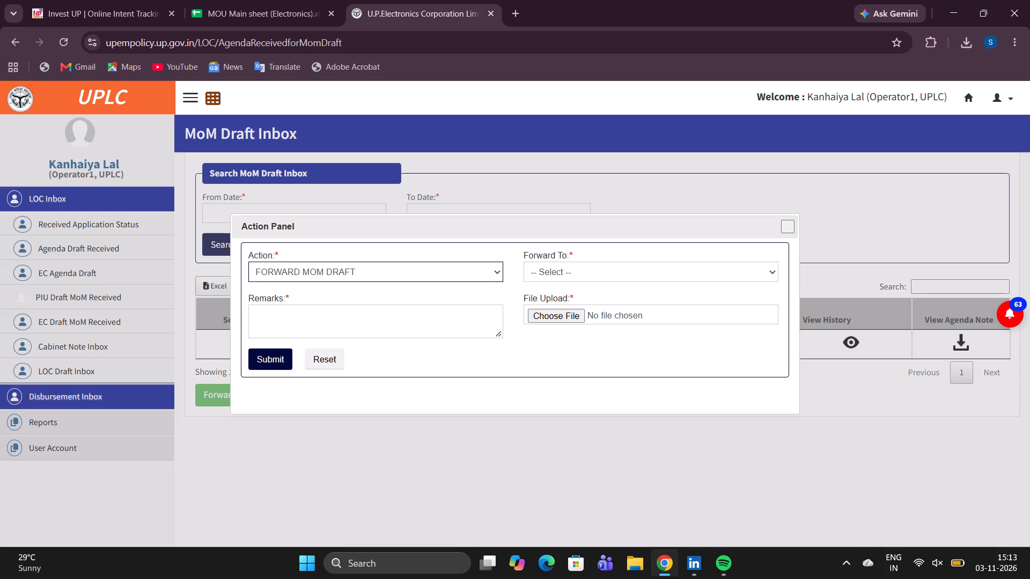
{"action": "left_click", "coordinate": [293, 317]}
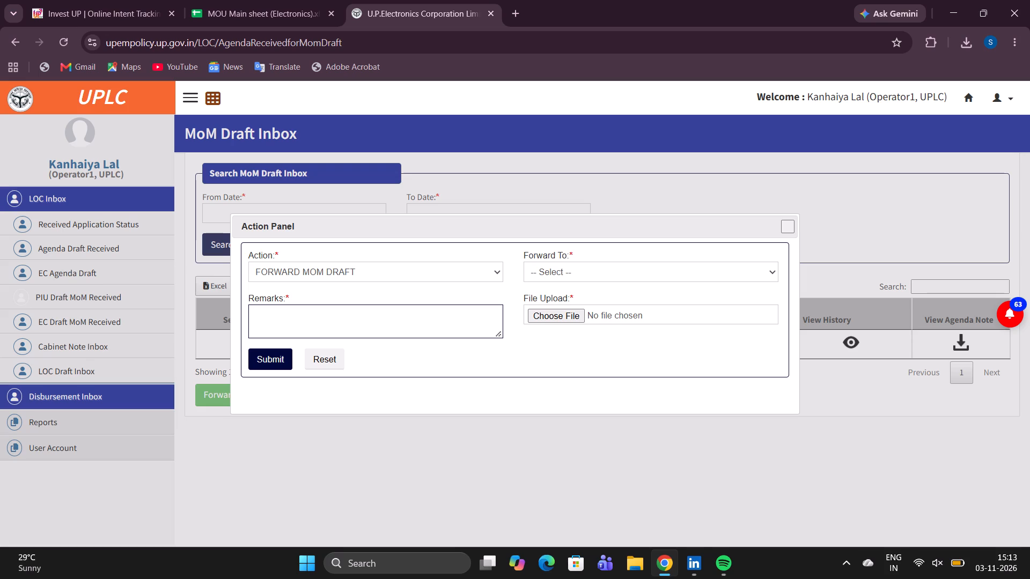
{"action": "type", "text": "MOM"}
{"action": "left_click", "coordinate": [535, 279]}
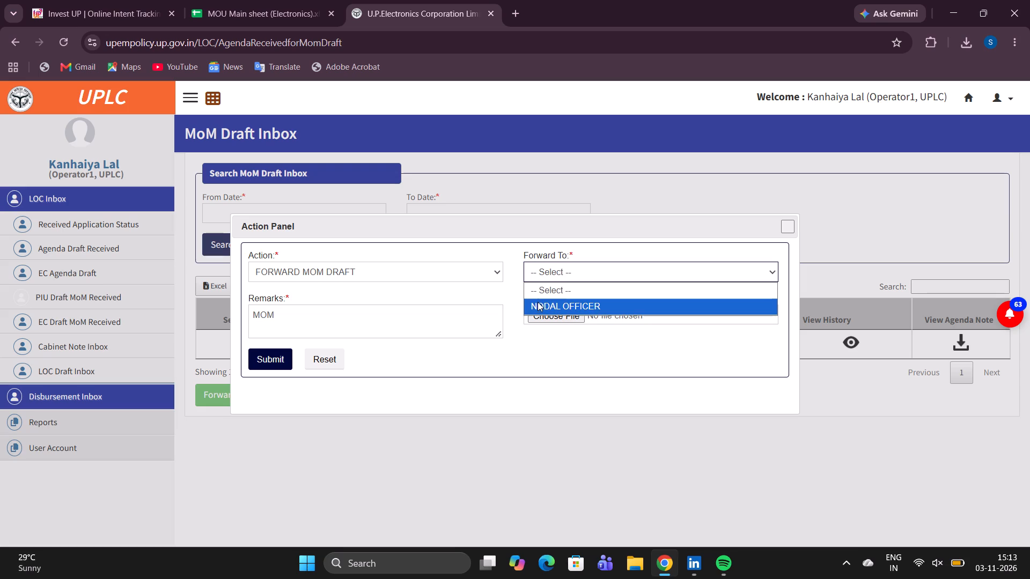
{"action": "left_click", "coordinate": [538, 304]}
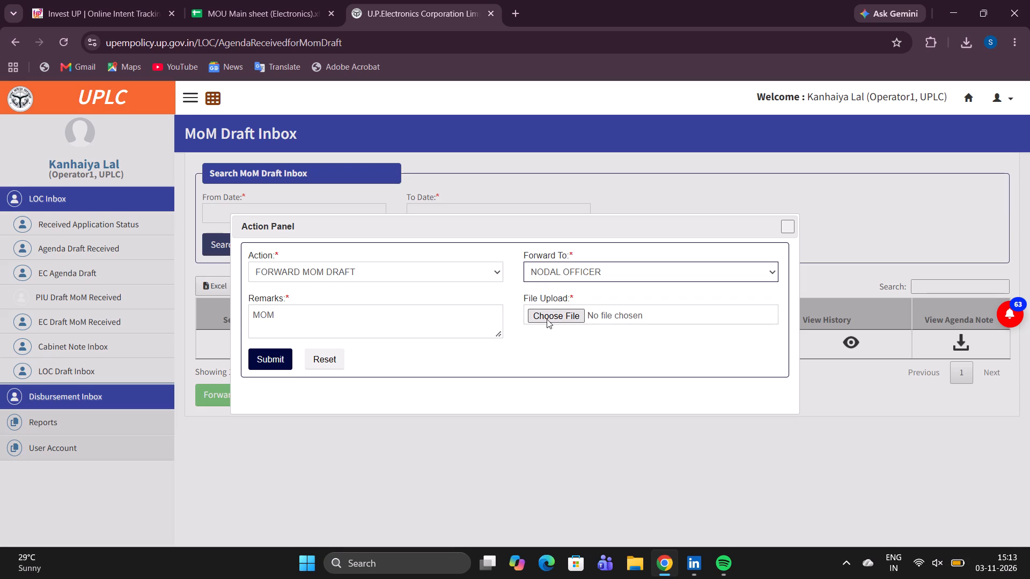
Attach MOM 26 MAY 2026 UPEMP.pdf from Downloads to the forwarding form and submit it.
{"action": "left_click", "coordinate": [547, 319]}
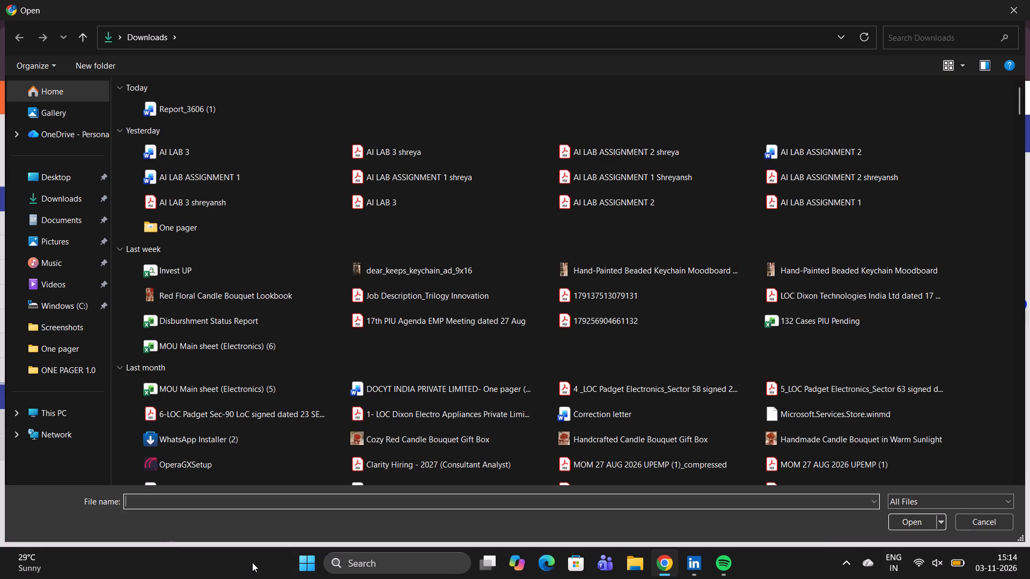
{"action": "type", "text": "MOM"}
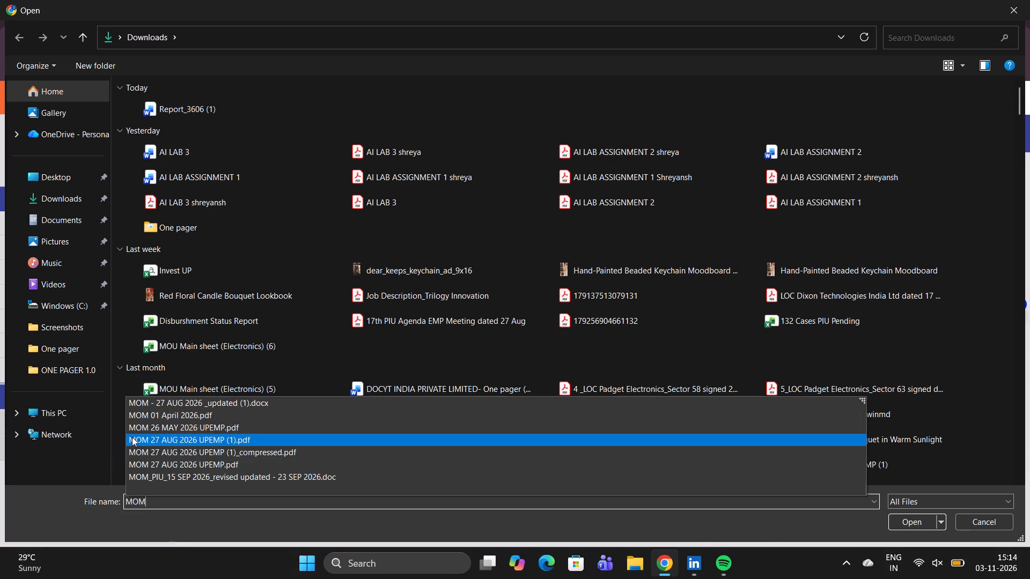
{"action": "left_click", "coordinate": [152, 425]}
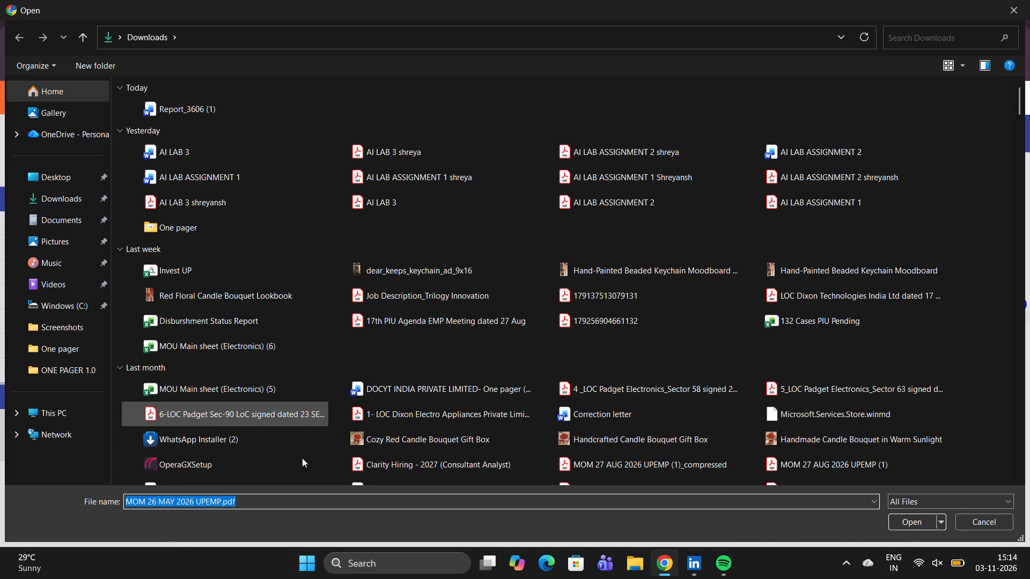
{"action": "left_click", "coordinate": [903, 523]}
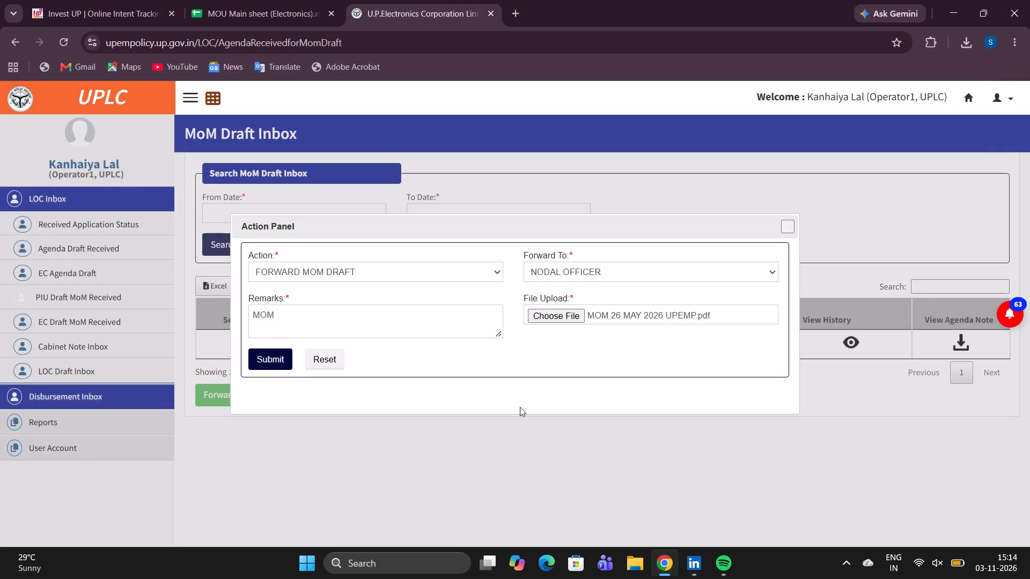
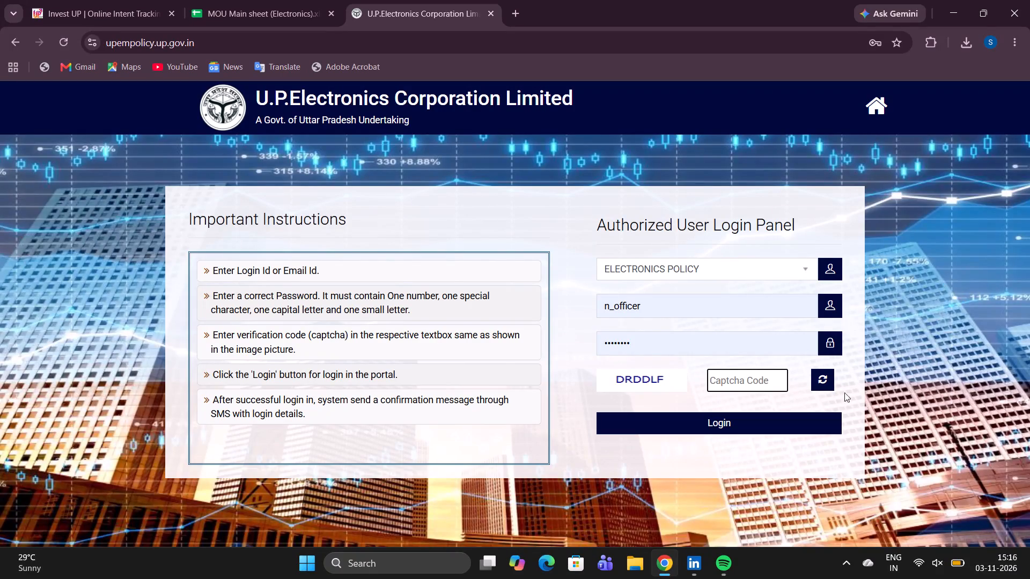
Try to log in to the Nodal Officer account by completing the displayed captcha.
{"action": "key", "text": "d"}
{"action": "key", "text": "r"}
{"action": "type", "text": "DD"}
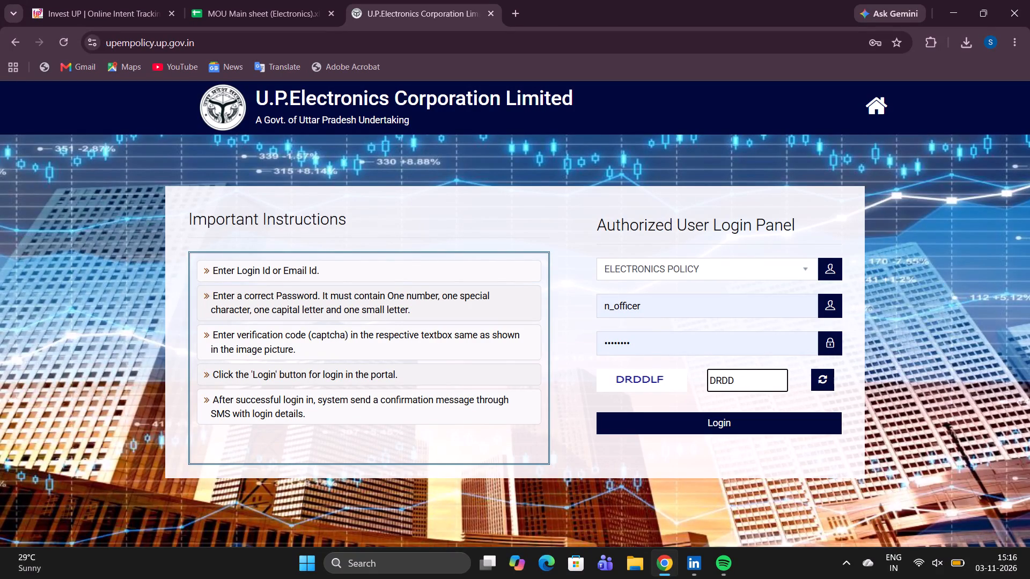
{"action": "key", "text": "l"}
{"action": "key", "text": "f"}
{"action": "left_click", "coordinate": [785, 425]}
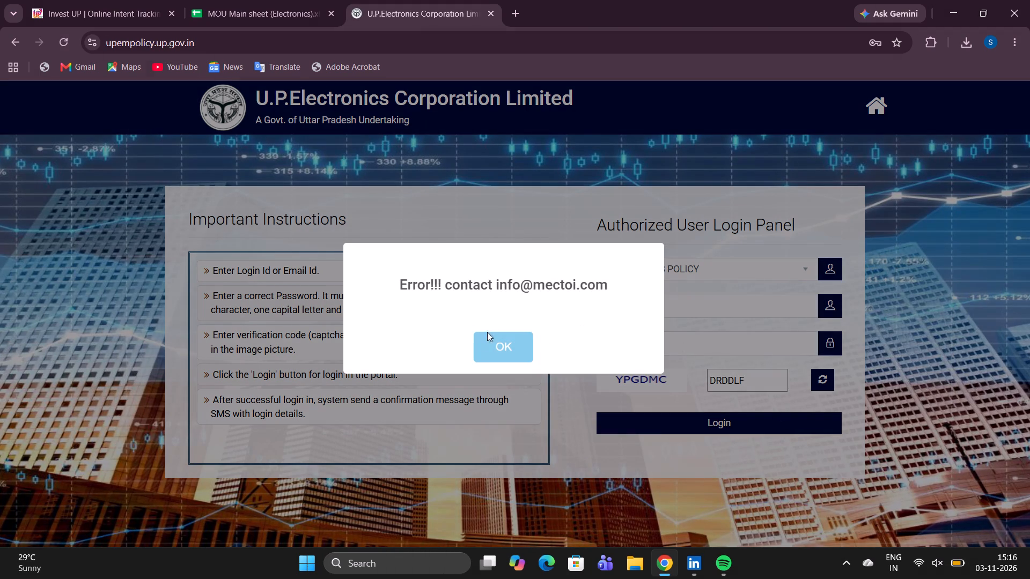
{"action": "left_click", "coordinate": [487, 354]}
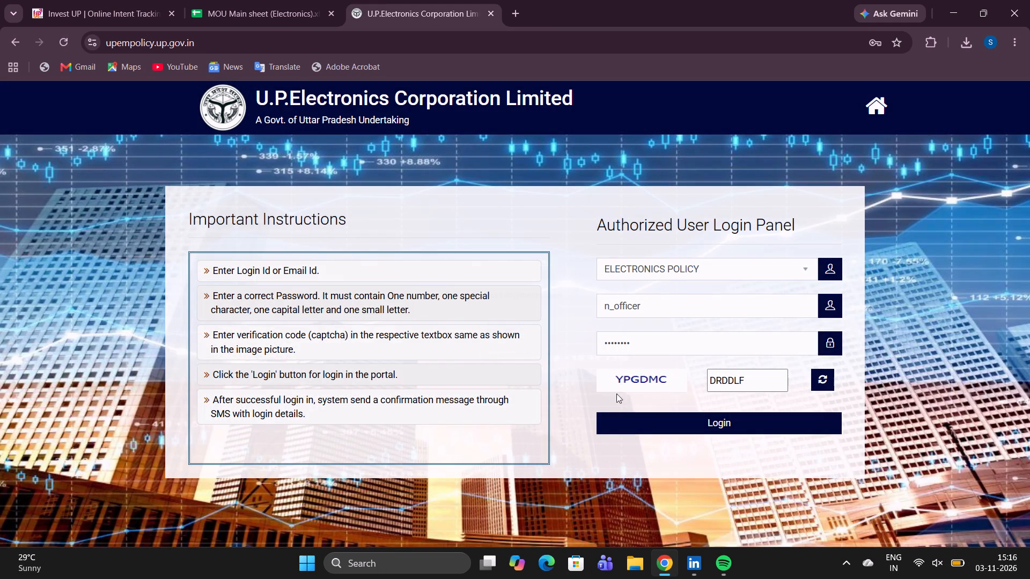
Replace the captcha entry with the newly displayed code and log in as Nodal Officer.
{"action": "left_click_drag", "start_coordinate": [759, 387], "coordinate": [617, 411]}
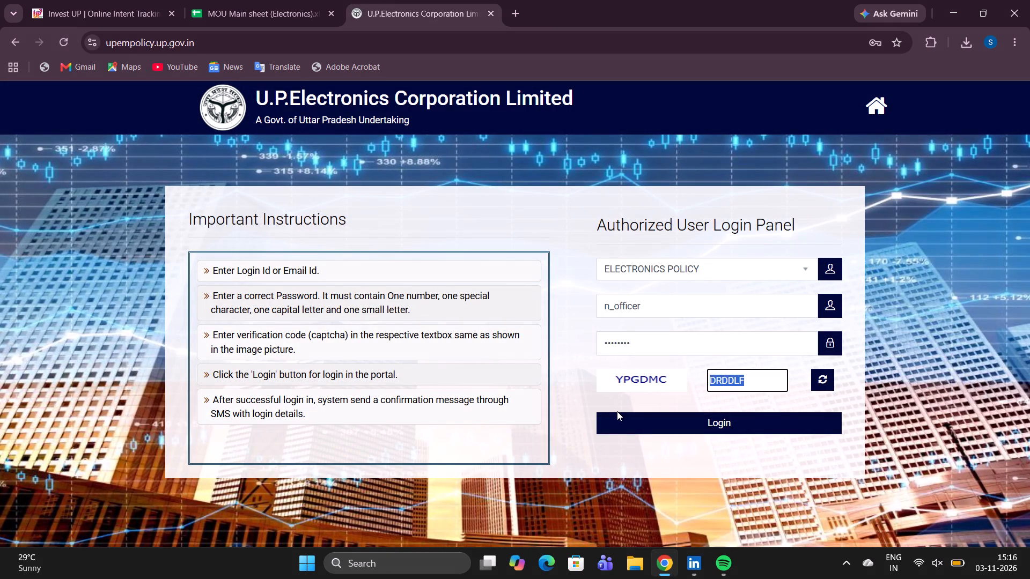
{"action": "key", "text": "BackSpace"}
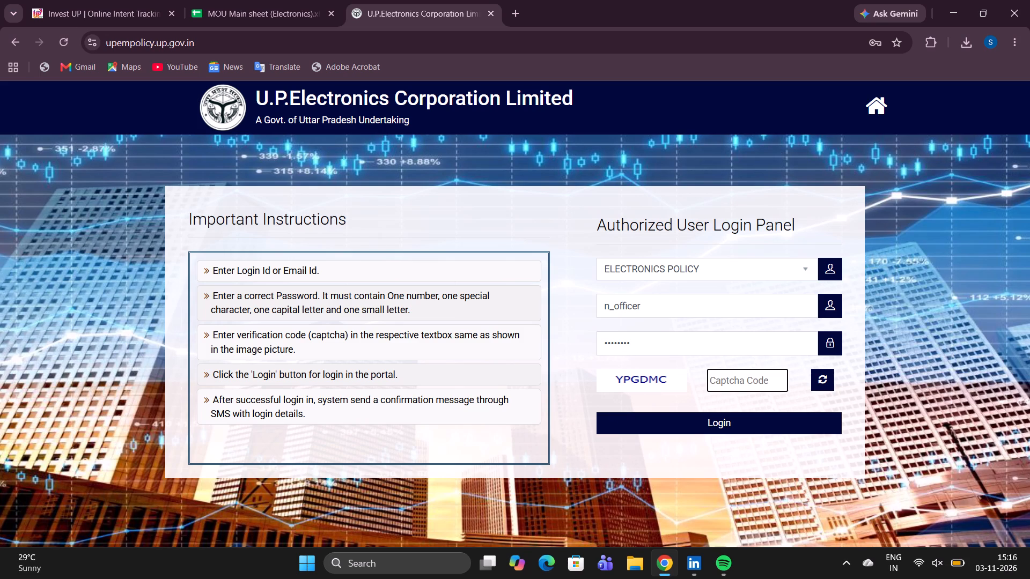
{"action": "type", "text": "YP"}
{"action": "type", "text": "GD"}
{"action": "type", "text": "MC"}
{"action": "left_click", "coordinate": [627, 426]}
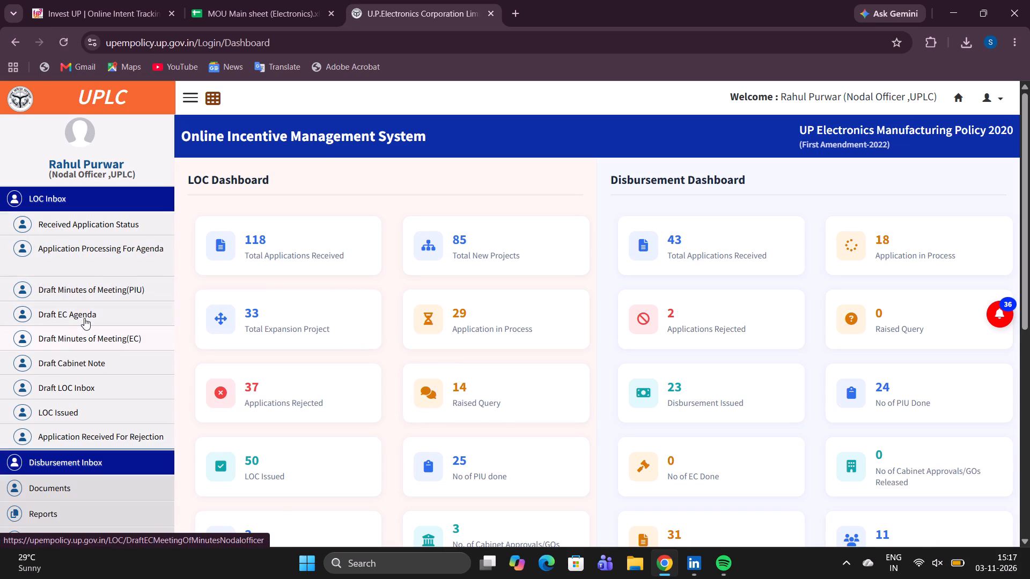
Open the forwarding form for IKIO Solutions' PIU draft minutes and fill in action FORWARD MOM DRAFT, remarks "MOM" and recipient OPERATOR_2.
{"action": "left_click", "coordinate": [91, 284]}
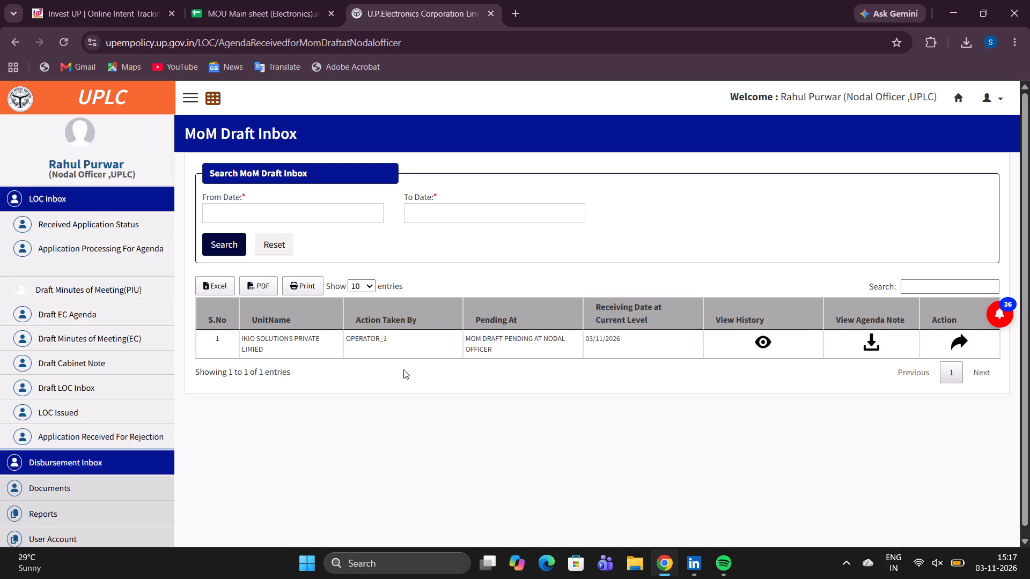
{"action": "left_click", "coordinate": [955, 342]}
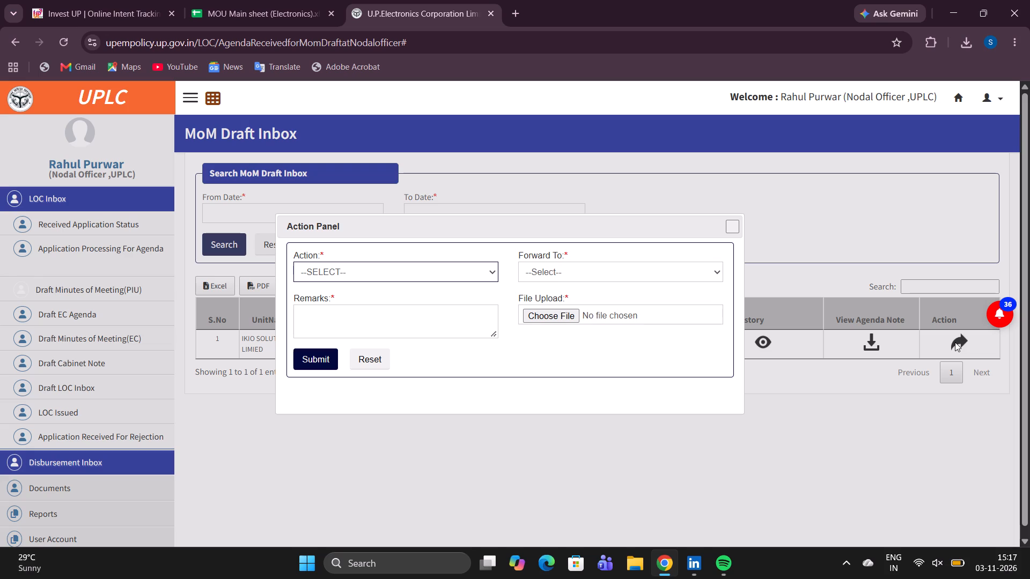
{"action": "left_click", "coordinate": [488, 268]}
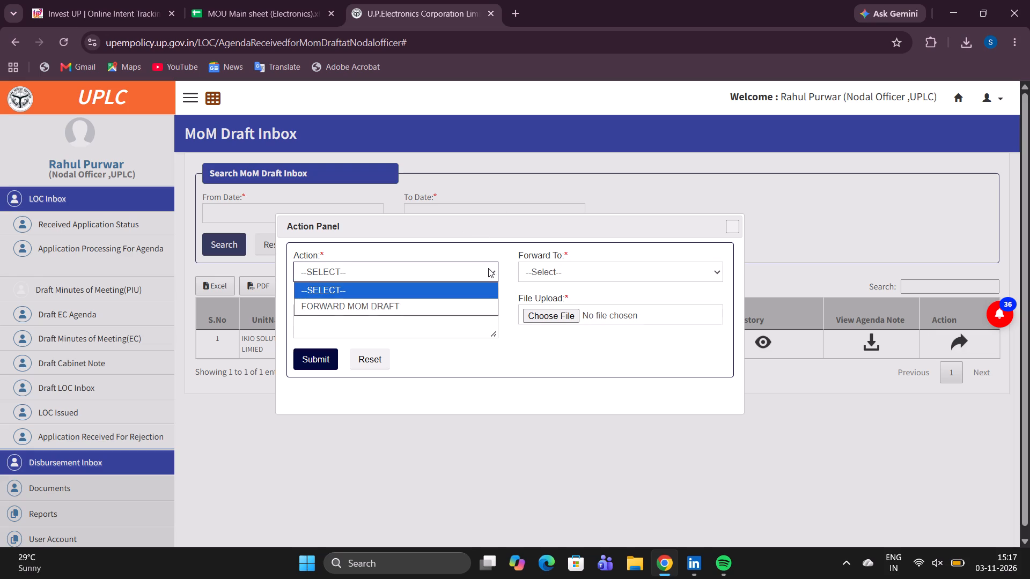
{"action": "left_click", "coordinate": [482, 308]}
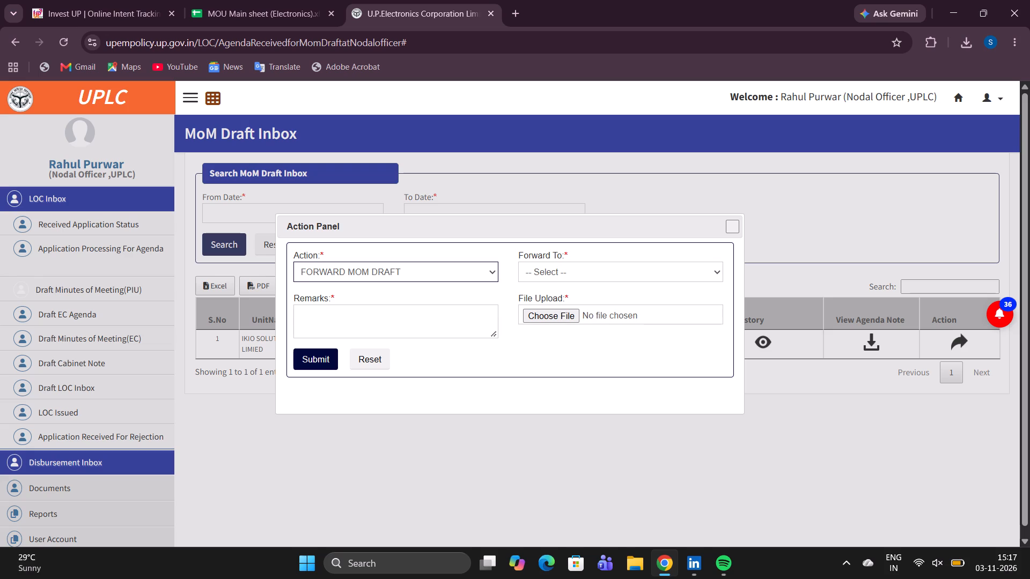
{"action": "left_click", "coordinate": [464, 322]}
{"action": "type", "text": "MOM"}
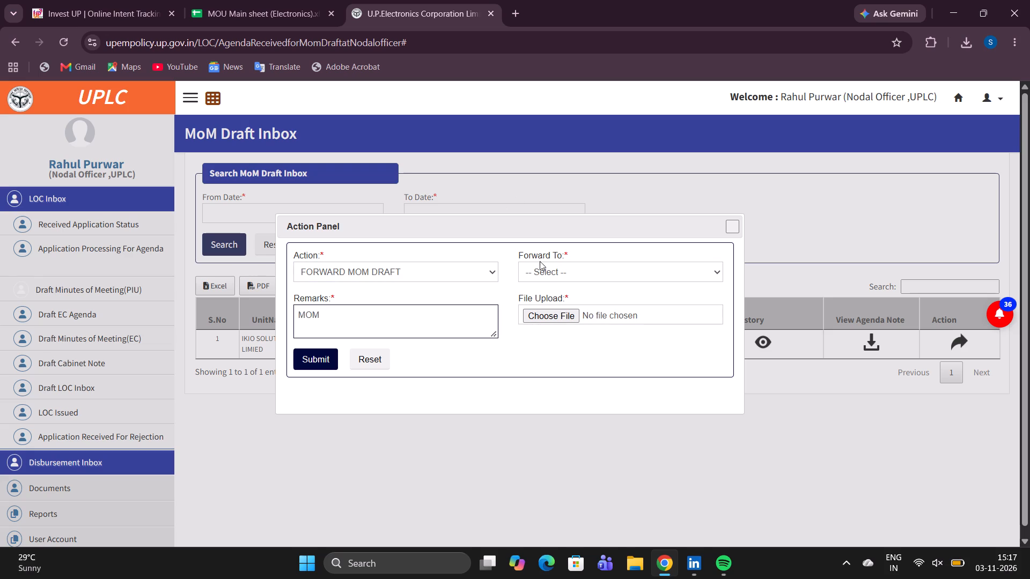
{"action": "left_click", "coordinate": [540, 267]}
{"action": "left_click", "coordinate": [547, 306]}
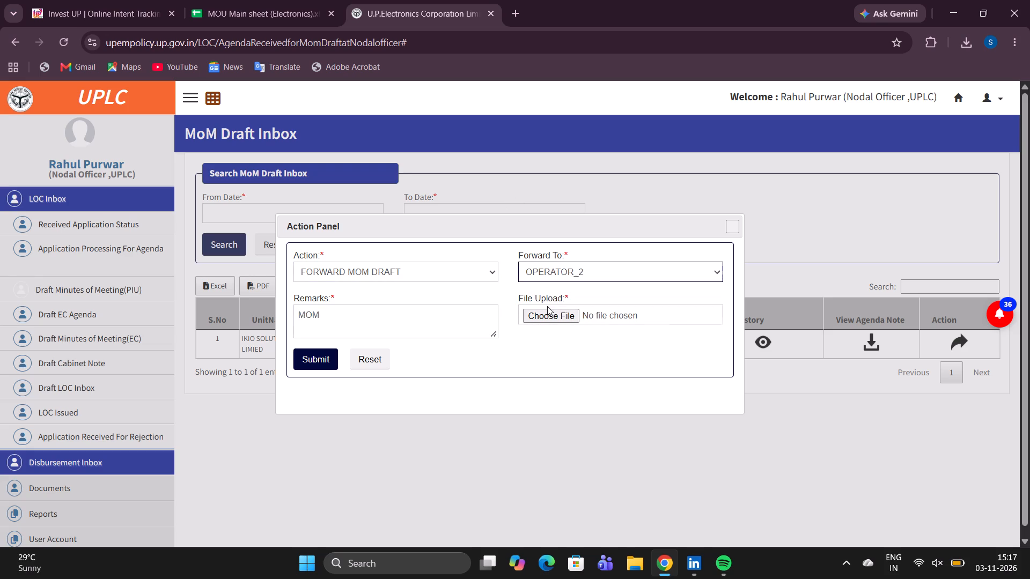
Attach MOM 26 MAY 2026 UPEMP.pdf from Downloads to the MoM draft forwarding form and submit it.
{"action": "left_click", "coordinate": [547, 317]}
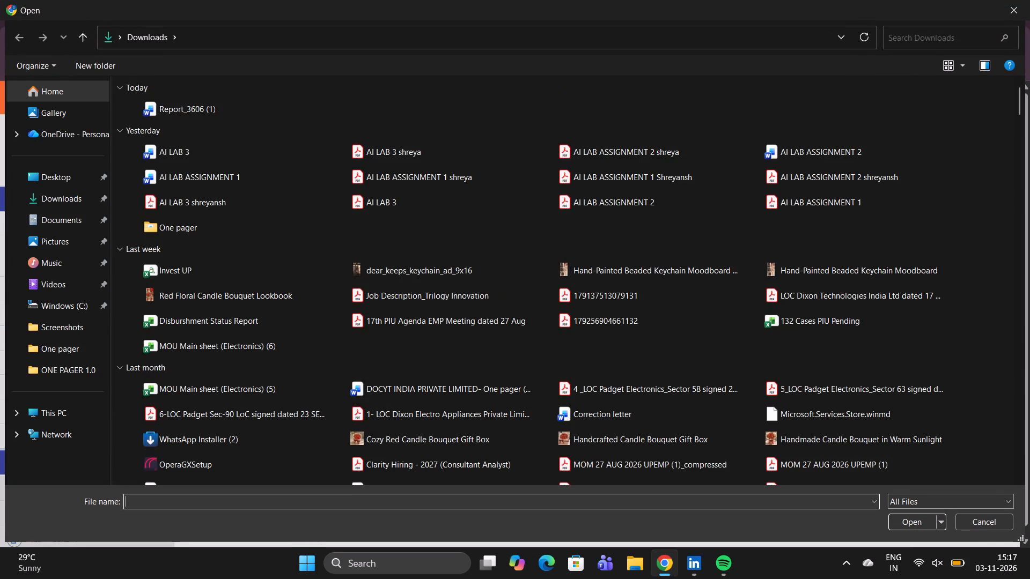
{"action": "type", "text": "MOM"}
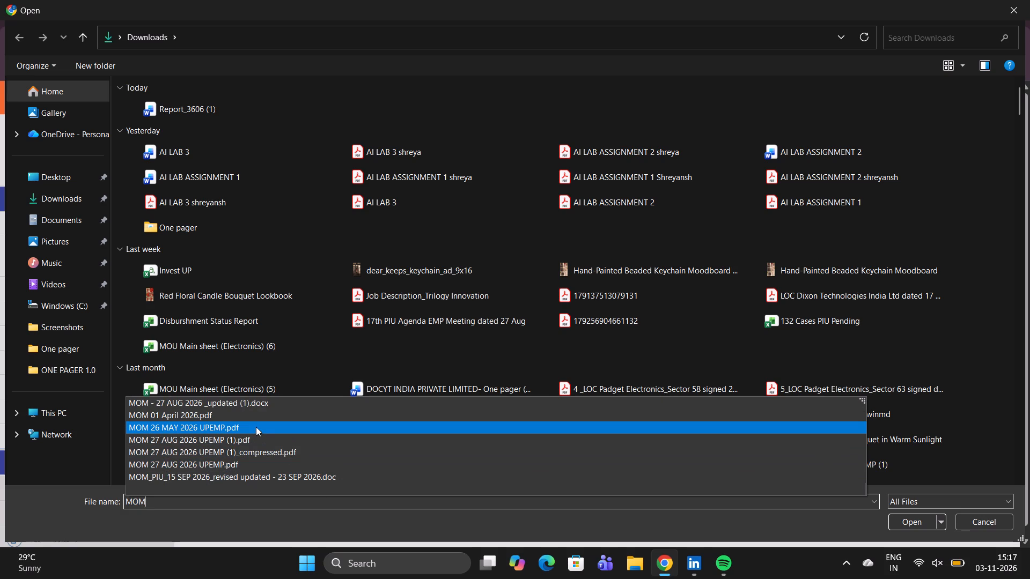
{"action": "left_click", "coordinate": [256, 427]}
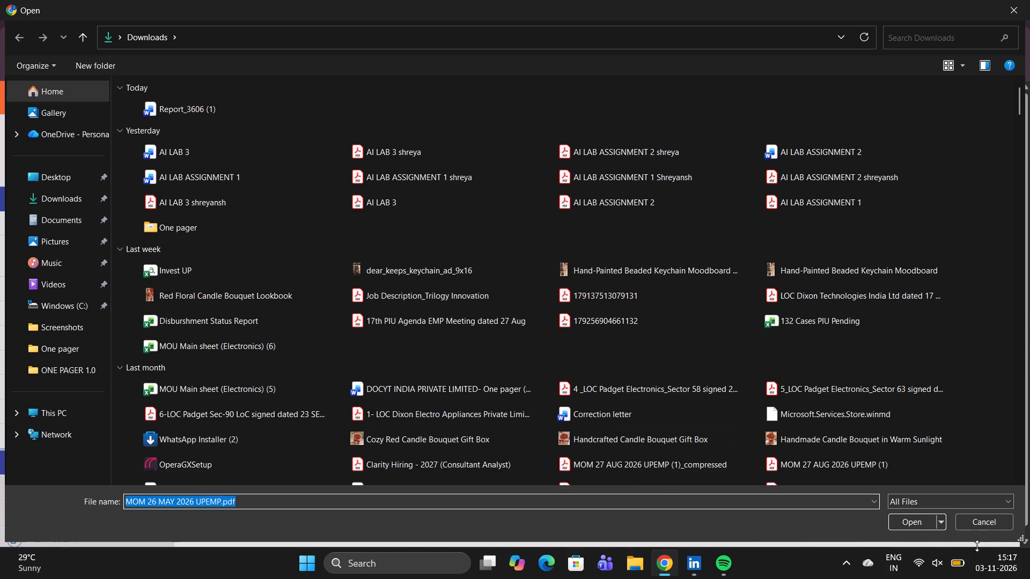
{"action": "left_click", "coordinate": [909, 521]}
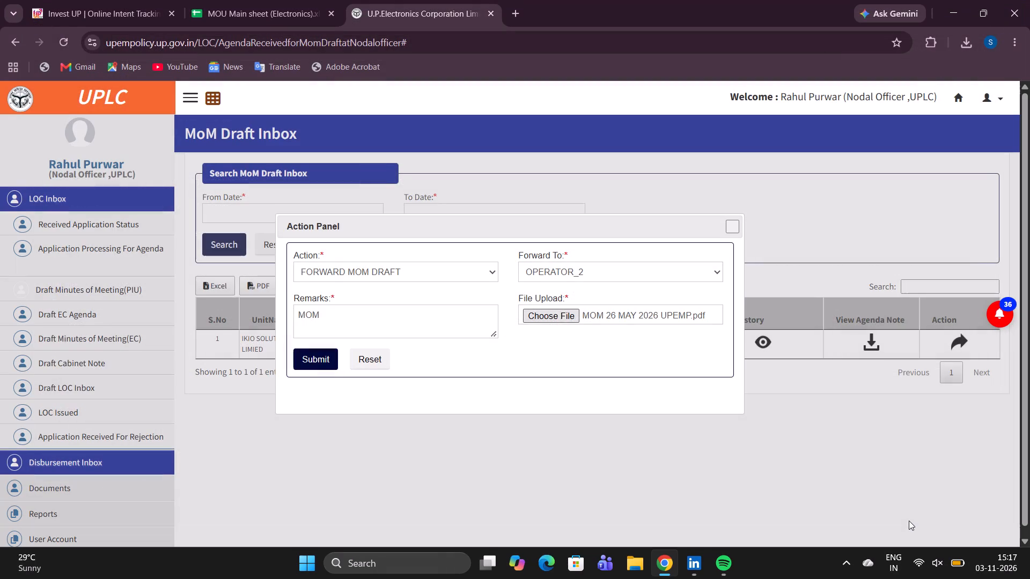
{"action": "left_click", "coordinate": [321, 367]}
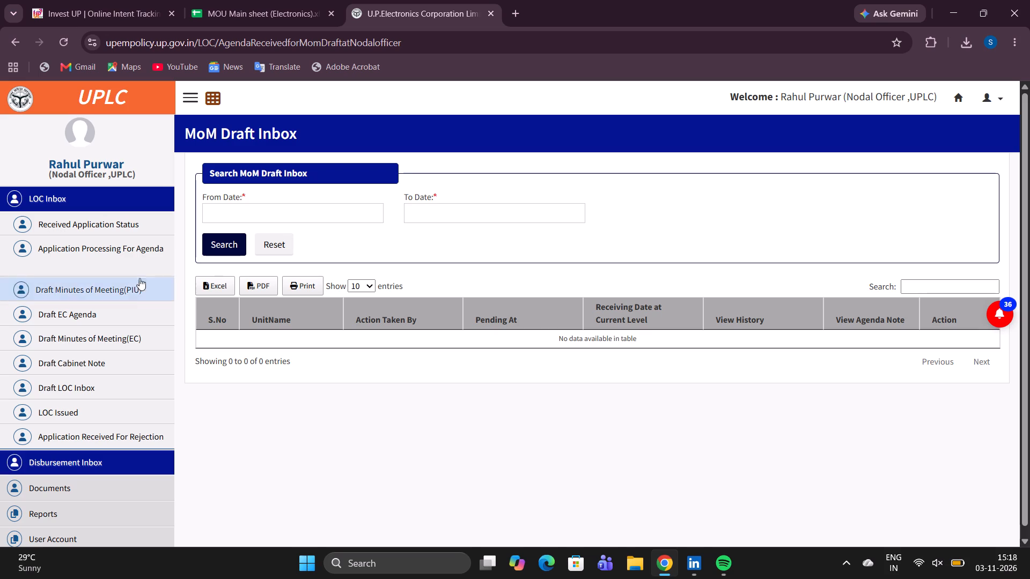
Open the received application status list in the Nodal Officer account.
{"action": "left_click", "coordinate": [121, 229]}
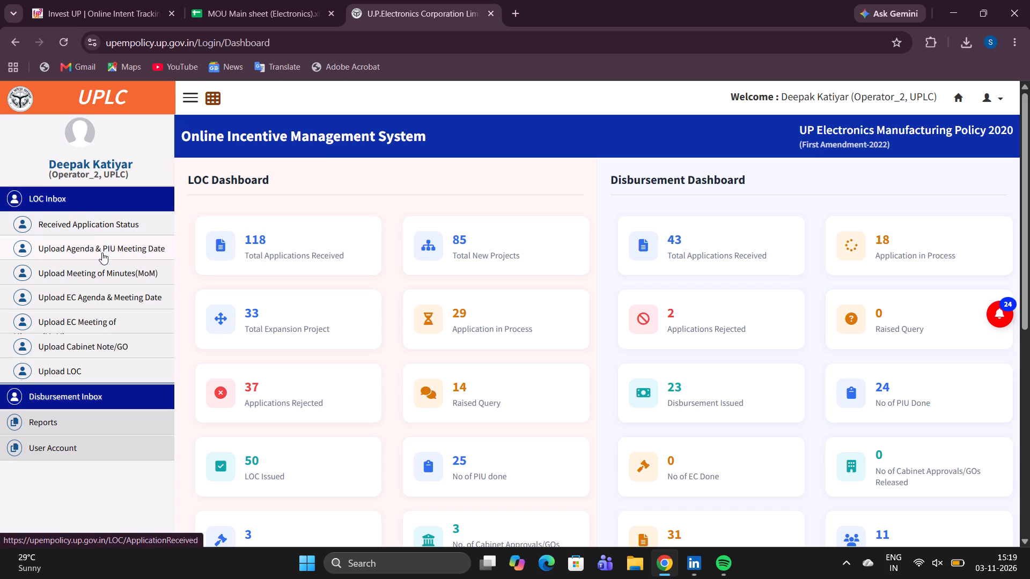
Select IKIO Solutions for PIU minutes upload as Operator_2 and fill in action UPLOAD MINUTES OF MEETING with remarks "MOM".
{"action": "left_click", "coordinate": [102, 270]}
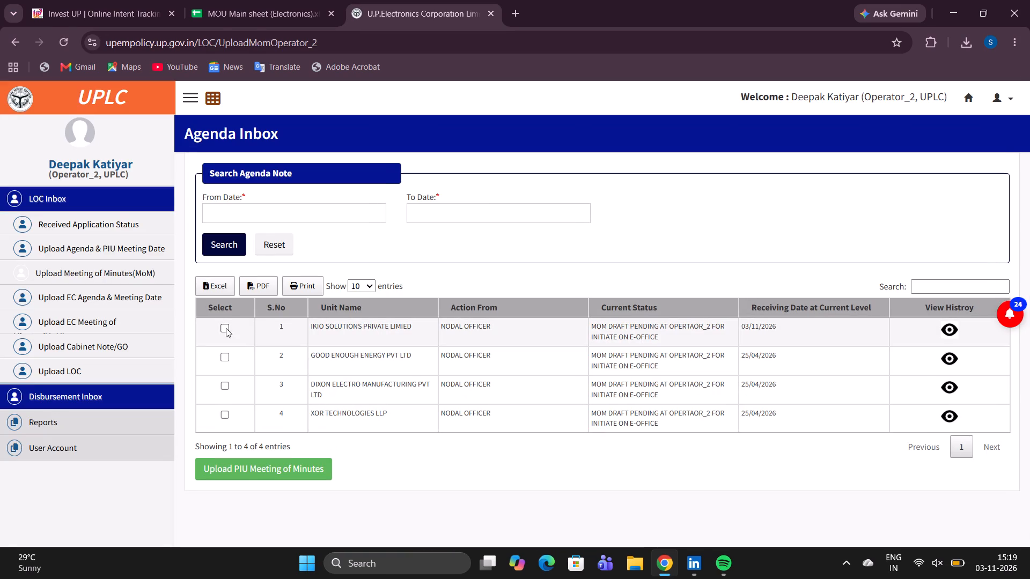
{"action": "left_click", "coordinate": [223, 329]}
{"action": "left_click", "coordinate": [239, 469]}
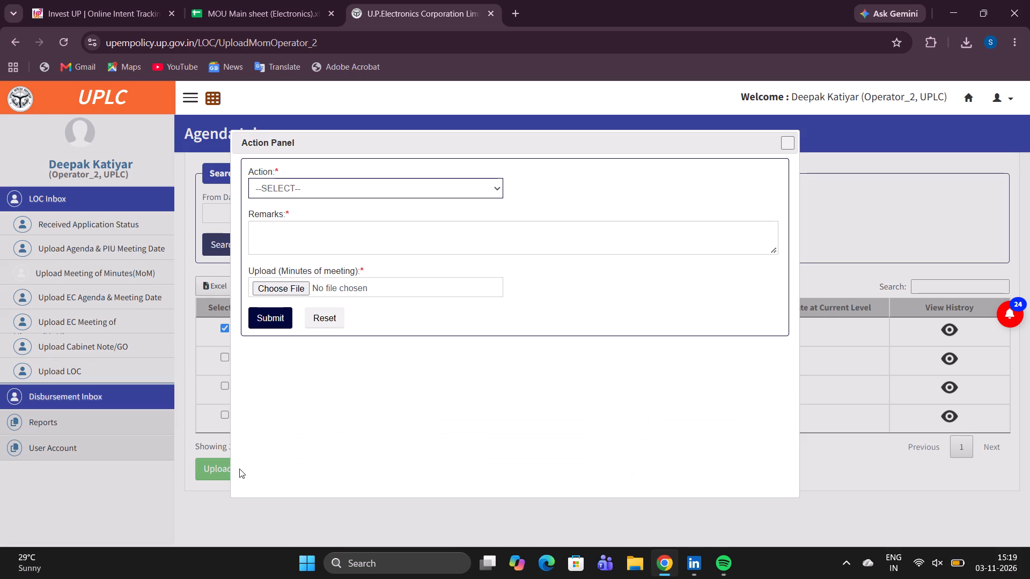
{"action": "left_click", "coordinate": [268, 188]}
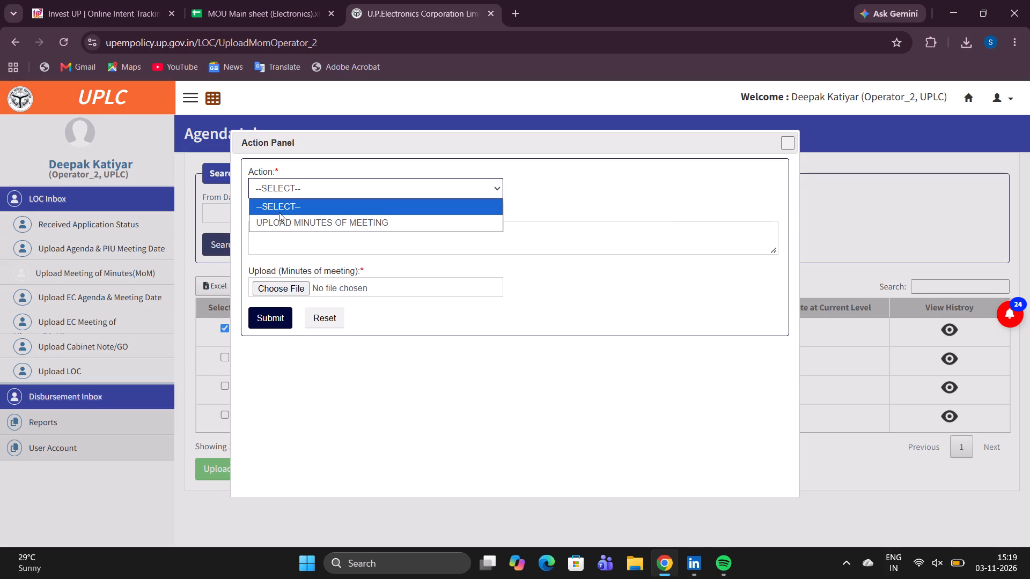
{"action": "left_click", "coordinate": [277, 222]}
{"action": "left_click", "coordinate": [276, 232]}
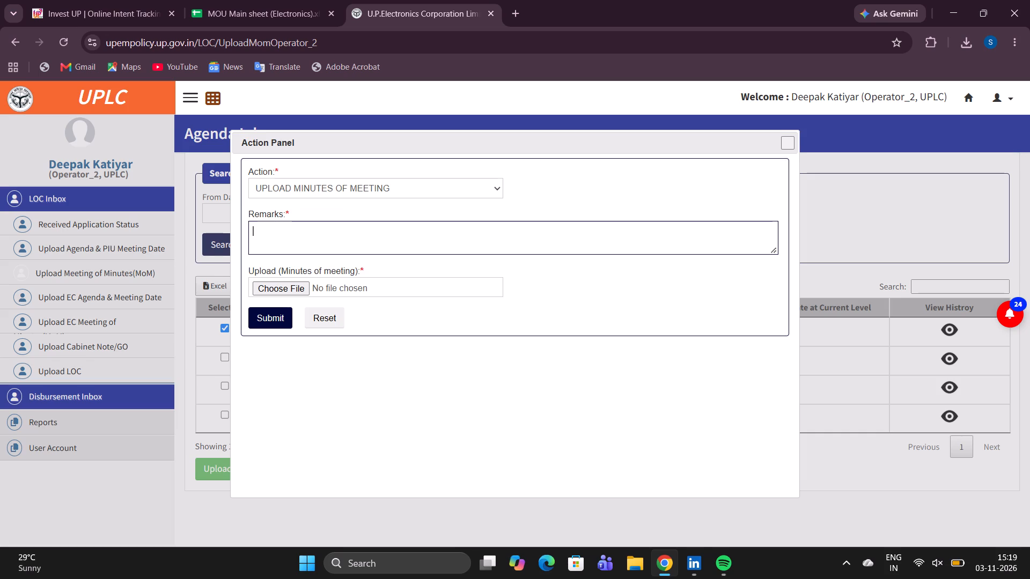
{"action": "type", "text": "MOM"}
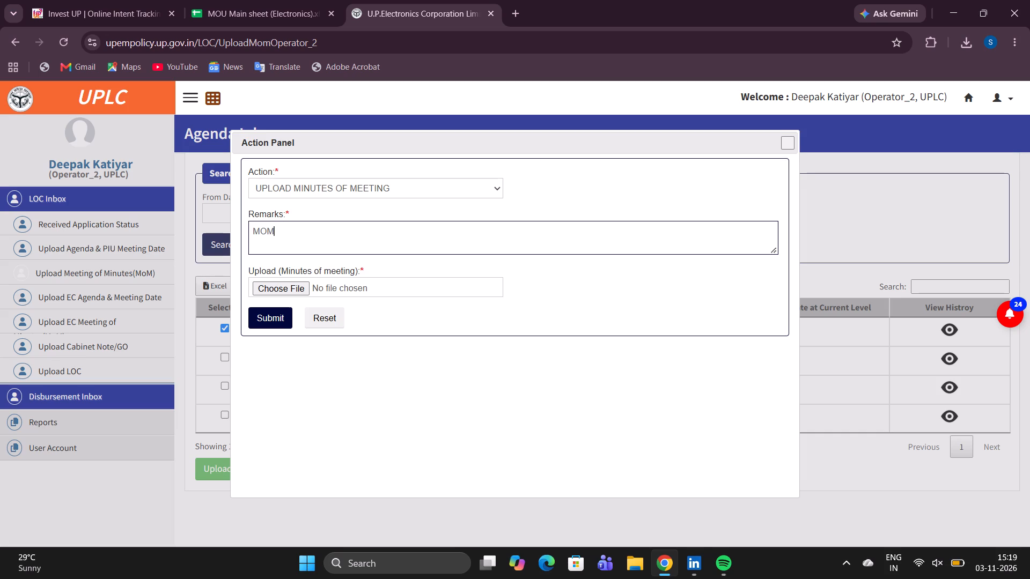
Attach MOM 26 MAY 2026 UPEMP.pdf from Downloads as the minutes of meeting and submit the upload form.
{"action": "left_click", "coordinate": [292, 290]}
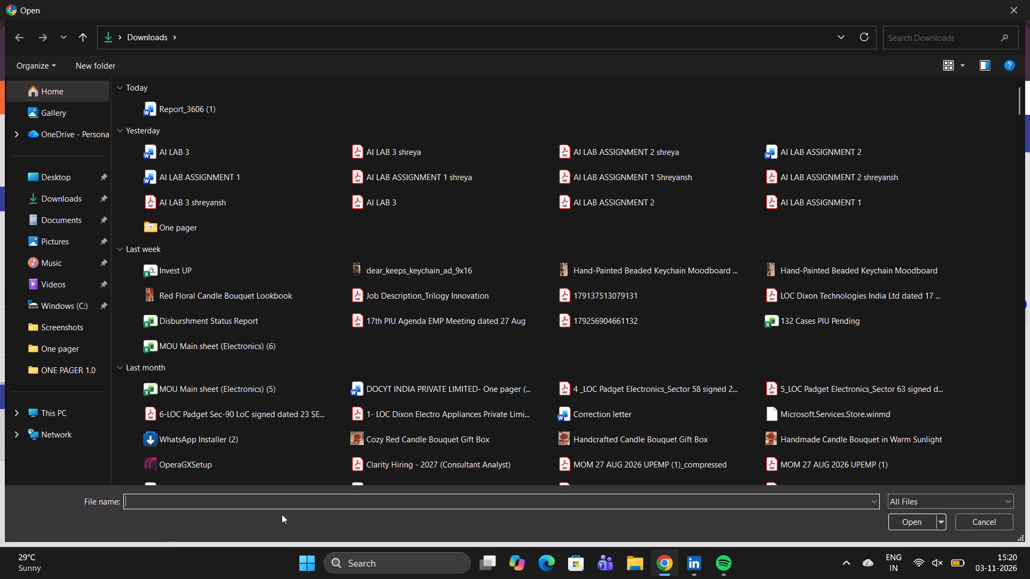
{"action": "type", "text": "MOM"}
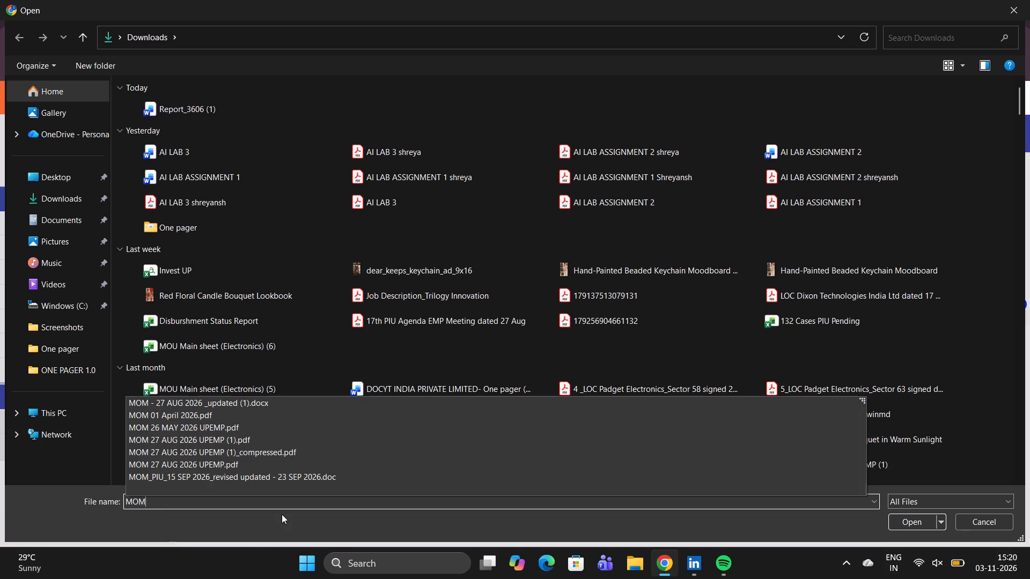
{"action": "left_click", "coordinate": [257, 427]}
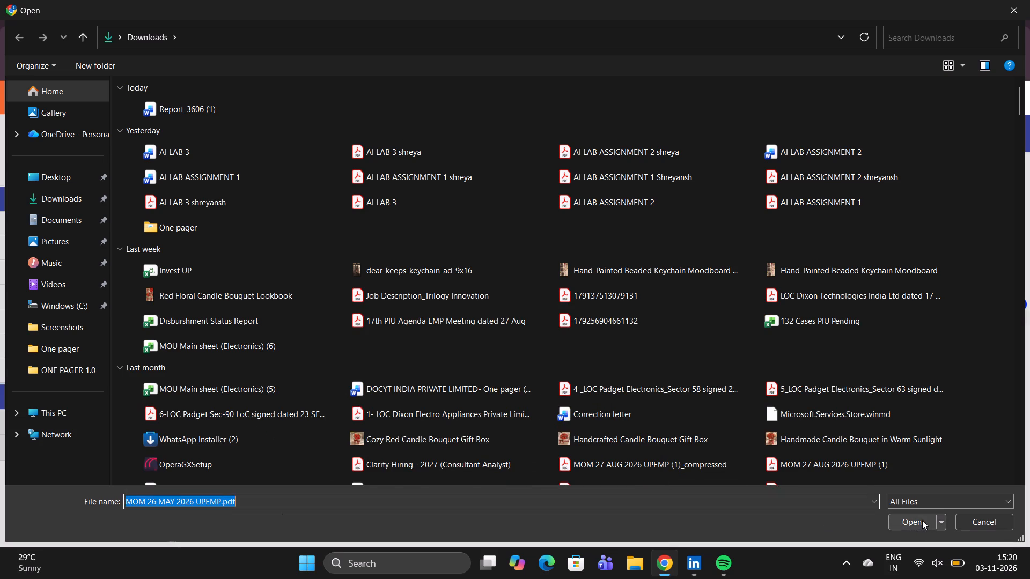
{"action": "left_click", "coordinate": [921, 520]}
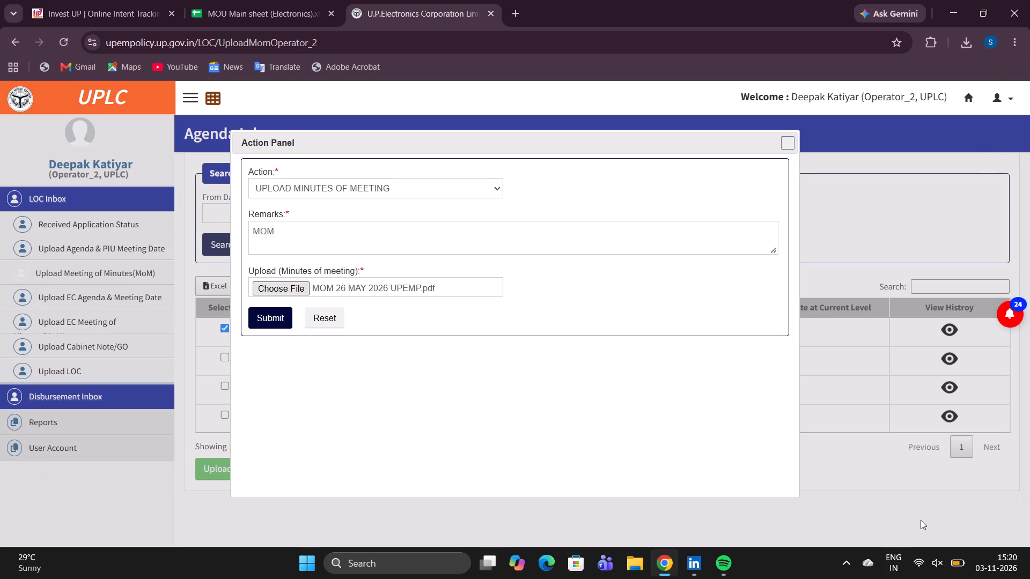
{"action": "left_click", "coordinate": [273, 317]}
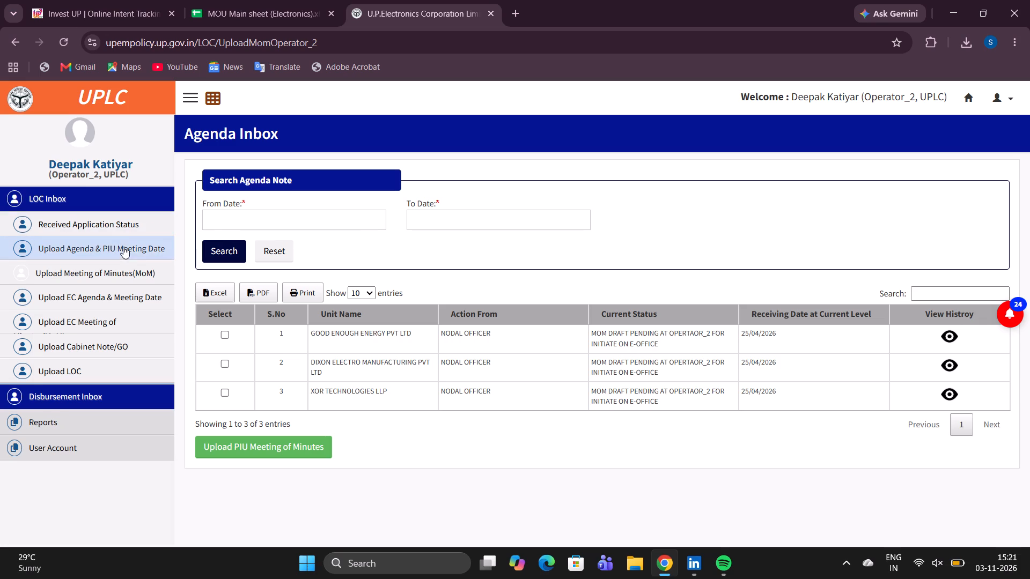
Open the received application status list in the Operator_2 account.
{"action": "left_click", "coordinate": [130, 229]}
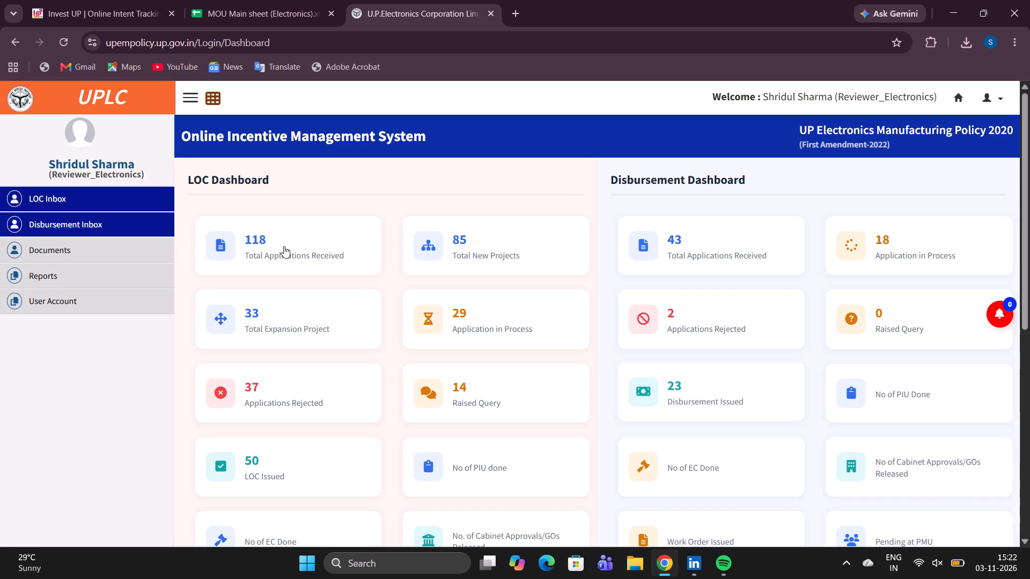
Open the list of total LOC applications received from the reviewer's dashboard.
{"action": "left_click", "coordinate": [284, 247]}
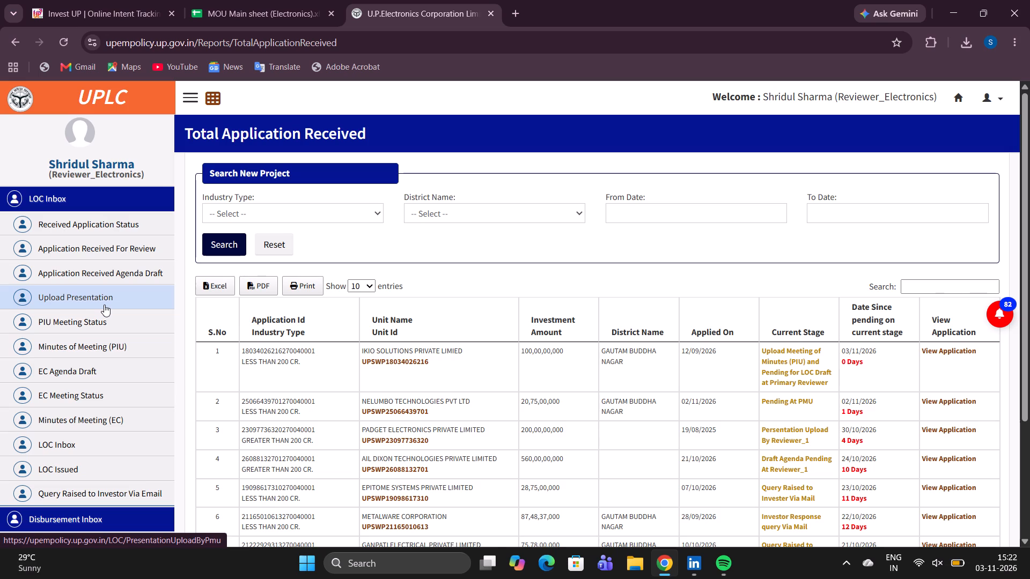
Open the IKIO Solutions action form from the LOC Inbox and set the action to FORWARD DRAFT LOC with the remark LOC.
{"action": "left_click", "coordinate": [114, 345]}
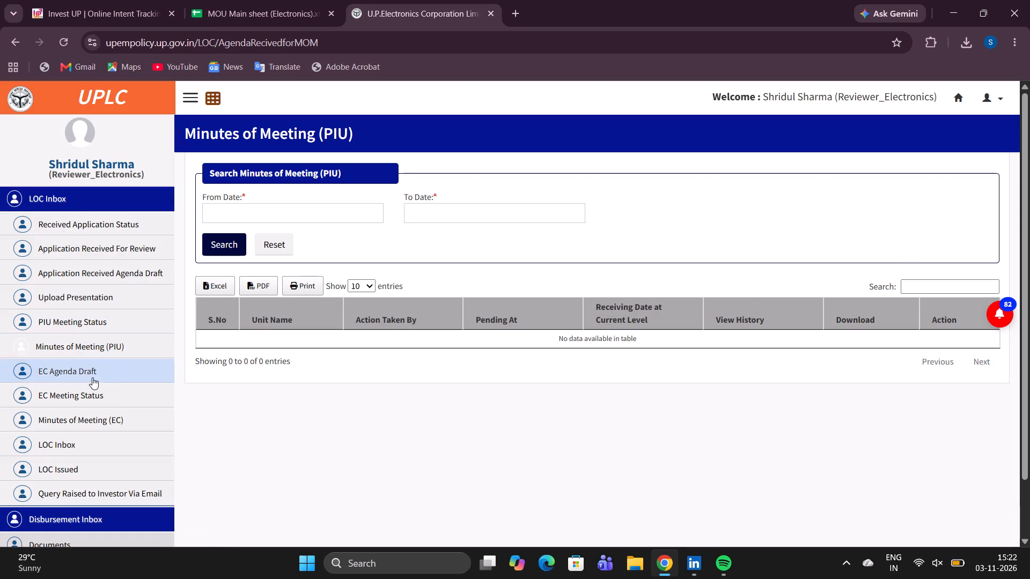
{"action": "left_click", "coordinate": [109, 442]}
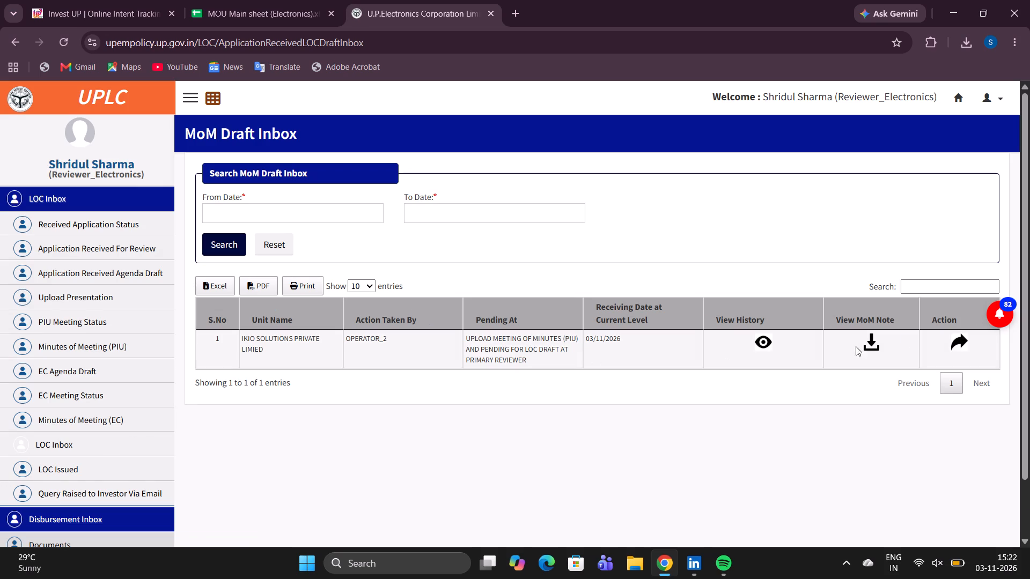
{"action": "left_click", "coordinate": [960, 341]}
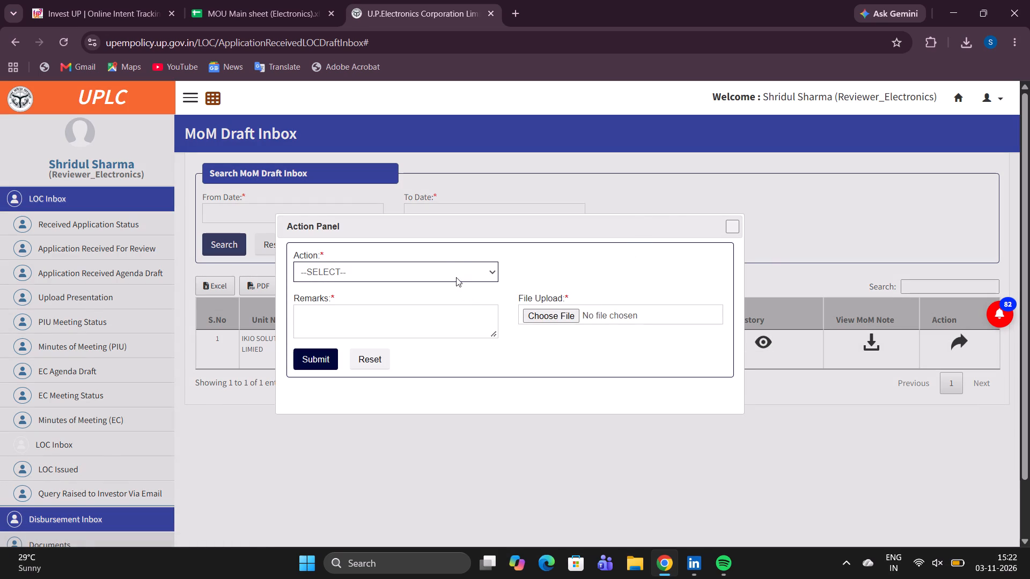
{"action": "left_click", "coordinate": [495, 272]}
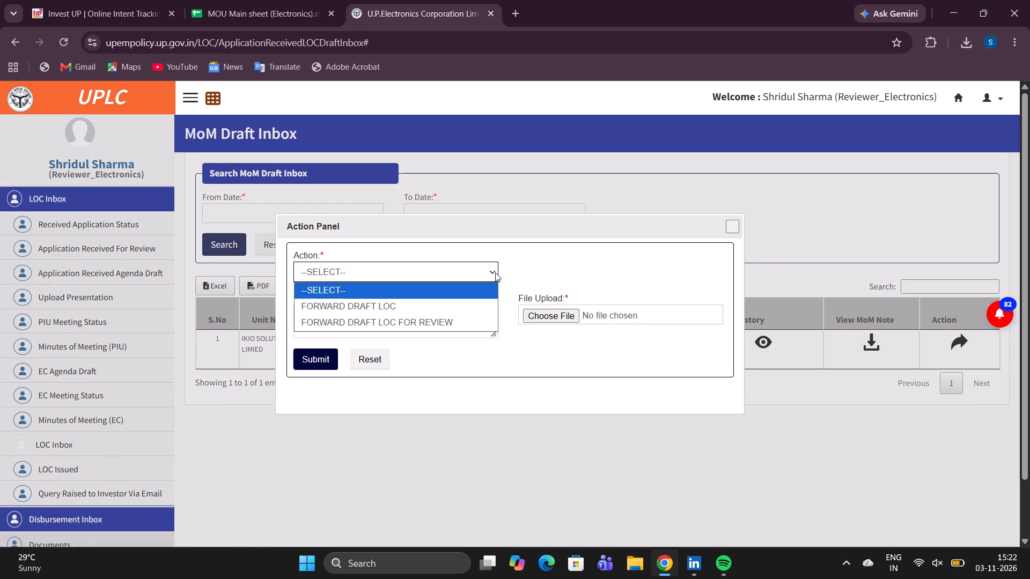
{"action": "left_click", "coordinate": [487, 305]}
{"action": "left_click", "coordinate": [376, 330]}
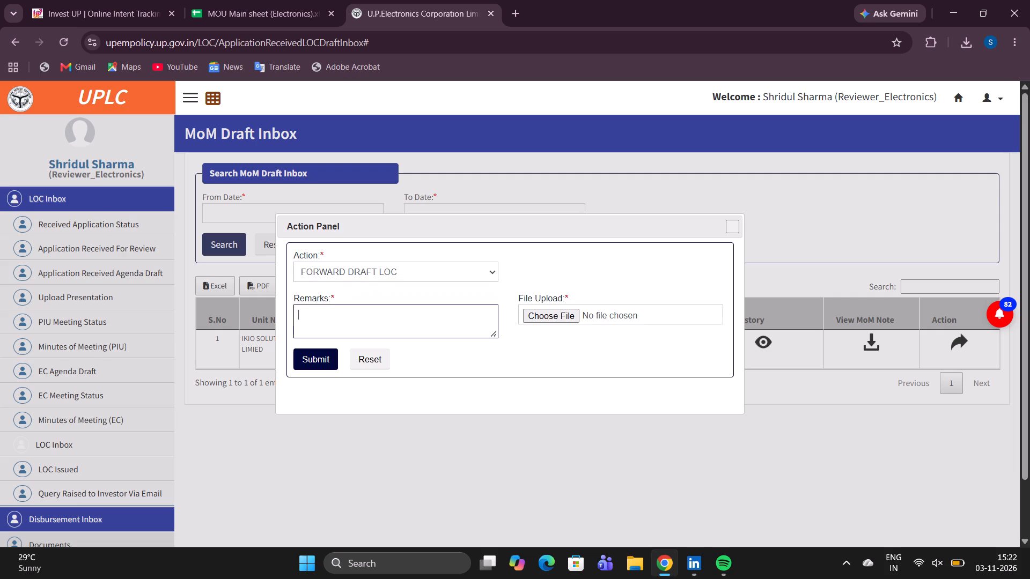
{"action": "type", "text": "LOC"}
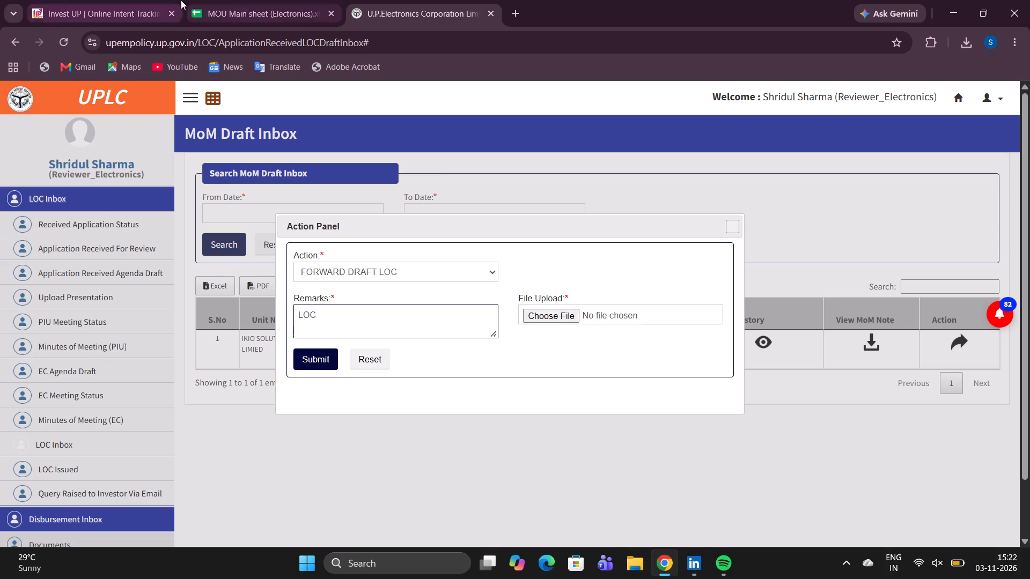
Search the Downloads folder in File Explorer for IKIO and open the LOC Ikio Solutions Private Limited PDF.
{"action": "left_click", "coordinate": [515, 20]}
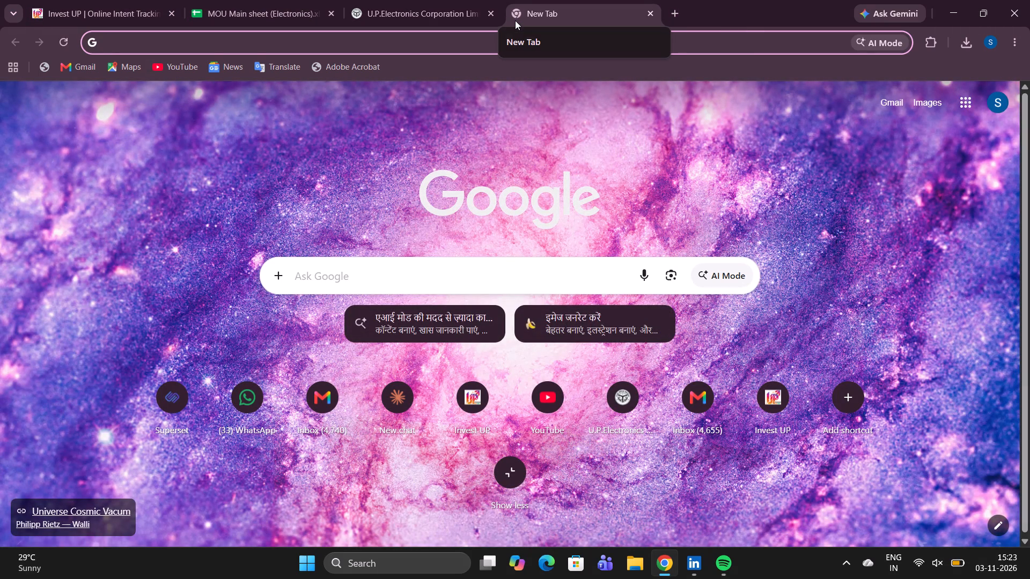
{"action": "left_click", "coordinate": [638, 556]}
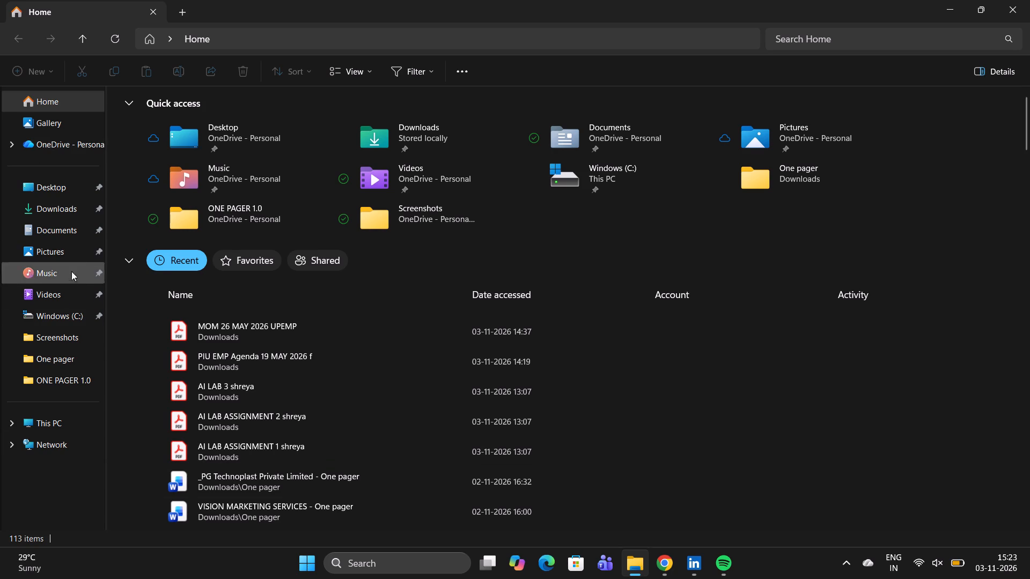
{"action": "left_click", "coordinate": [83, 201]}
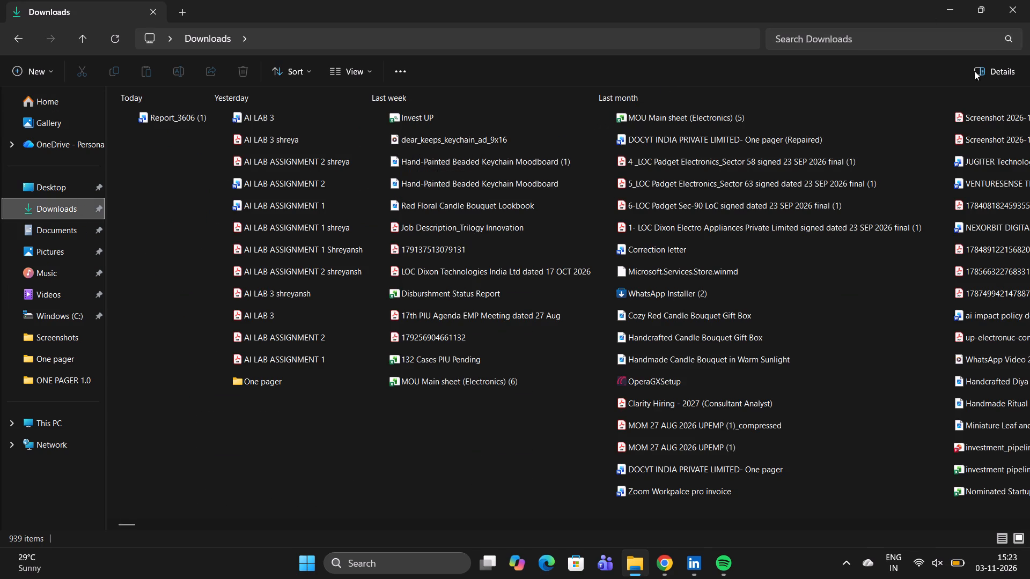
{"action": "left_click", "coordinate": [851, 35]}
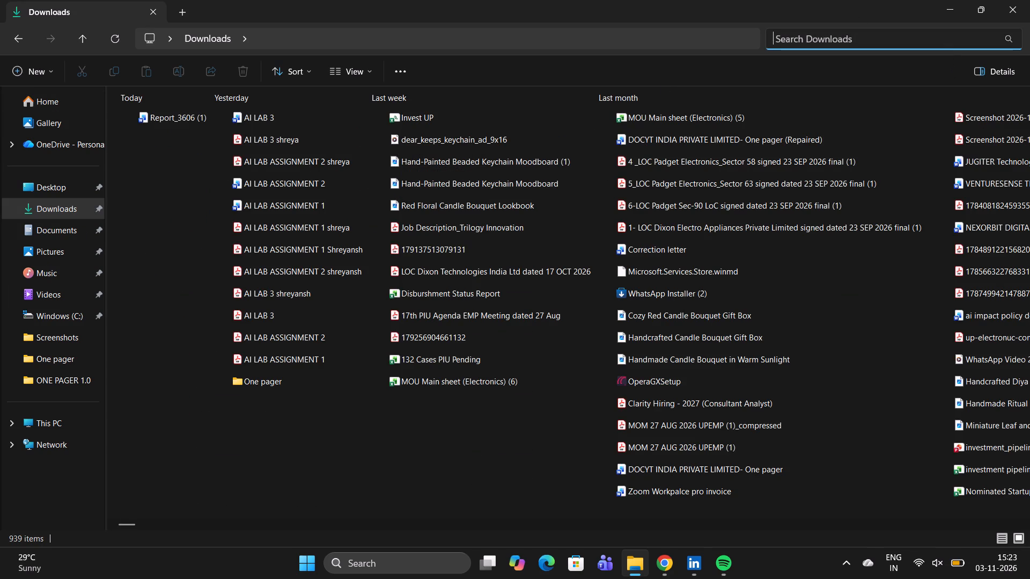
{"action": "type", "text": "IKIO"}
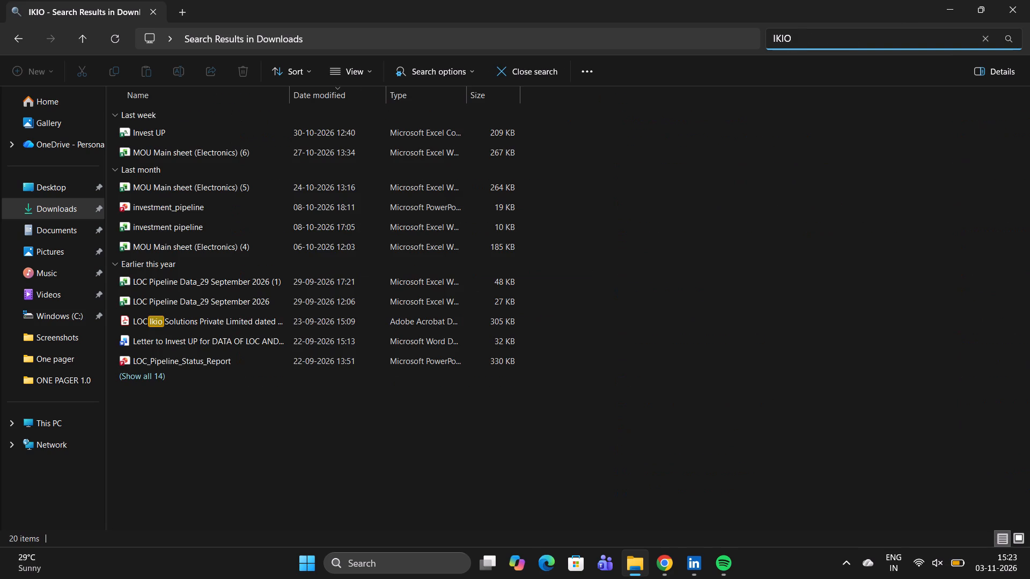
{"action": "right_click", "coordinate": [248, 323]}
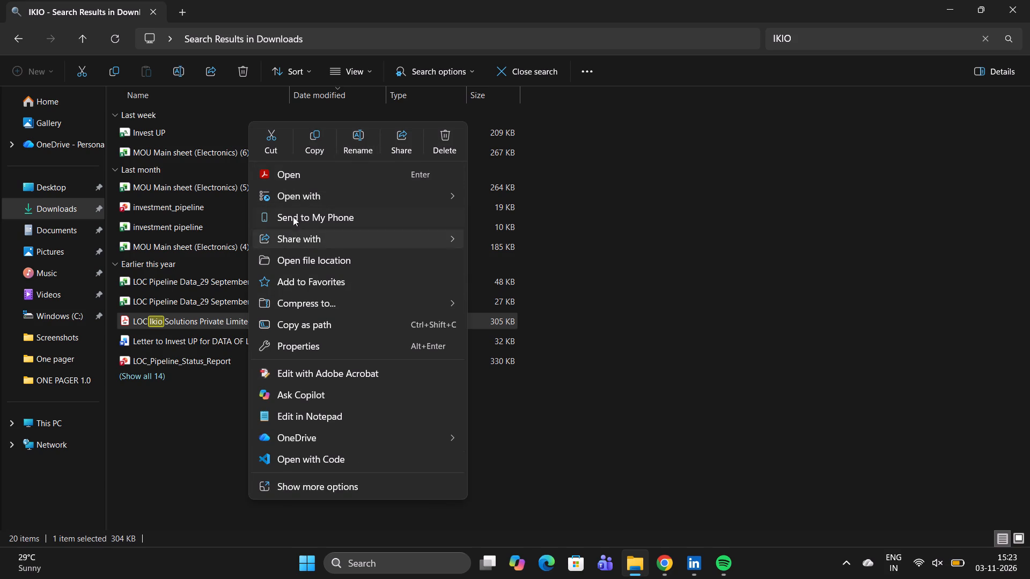
{"action": "left_click", "coordinate": [297, 179]}
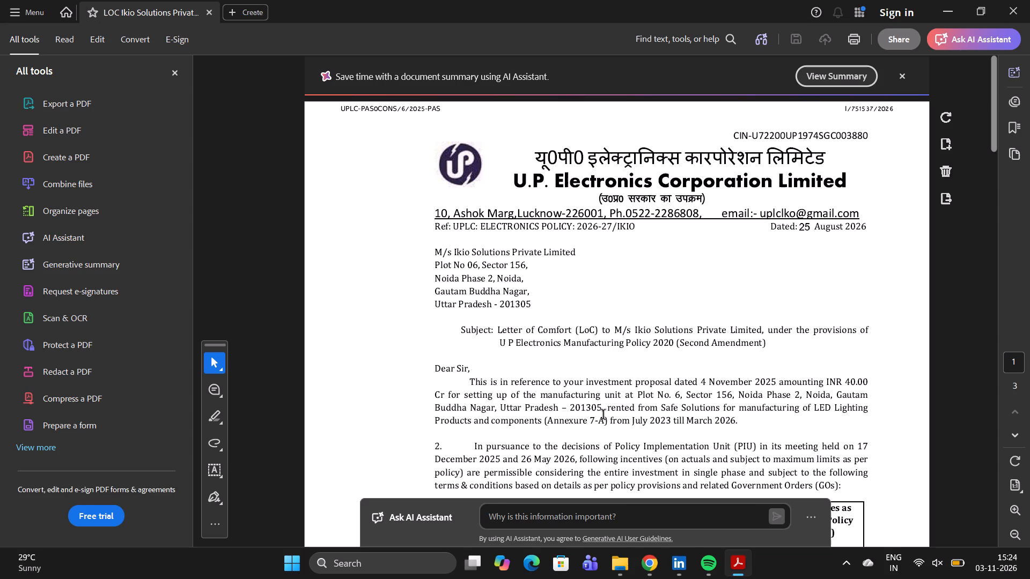
Read through the Ikio Letter of Comfort, including its incentives table and terms, and dismiss the offer to reopen closed PDFs.
{"action": "scroll", "coordinate": [604, 415], "scroll_direction": "down", "scroll_amount": 9}
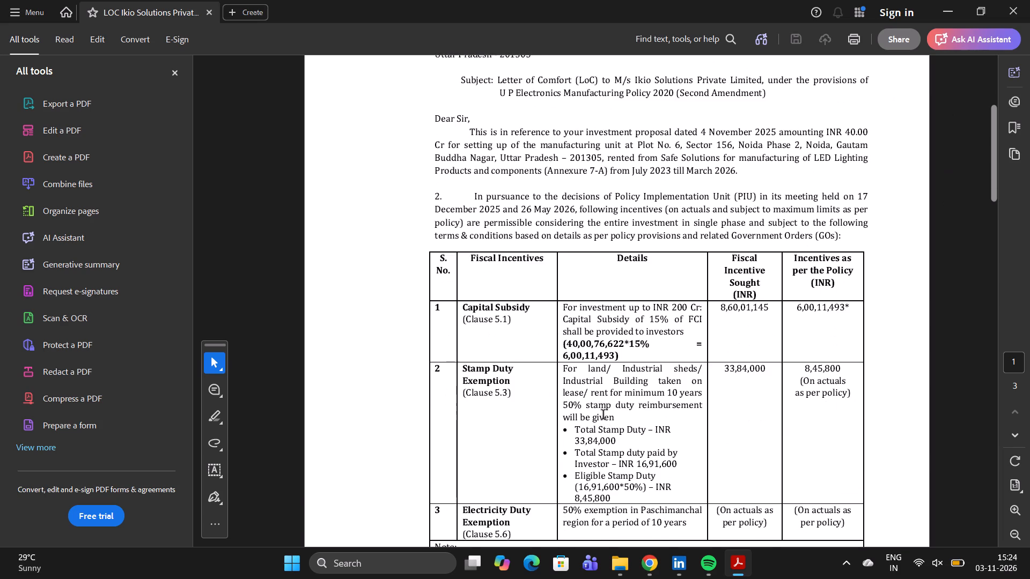
{"action": "scroll", "coordinate": [604, 415], "scroll_direction": "down", "scroll_amount": 13}
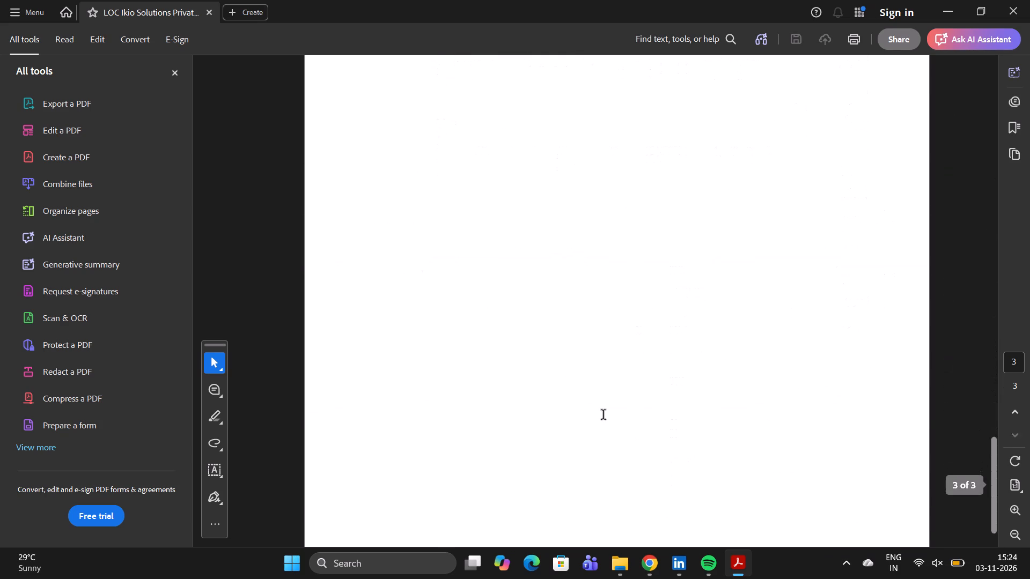
{"action": "scroll", "coordinate": [604, 415], "scroll_direction": "down", "scroll_amount": 1}
{"action": "scroll", "coordinate": [604, 415], "scroll_direction": "up", "scroll_amount": 13}
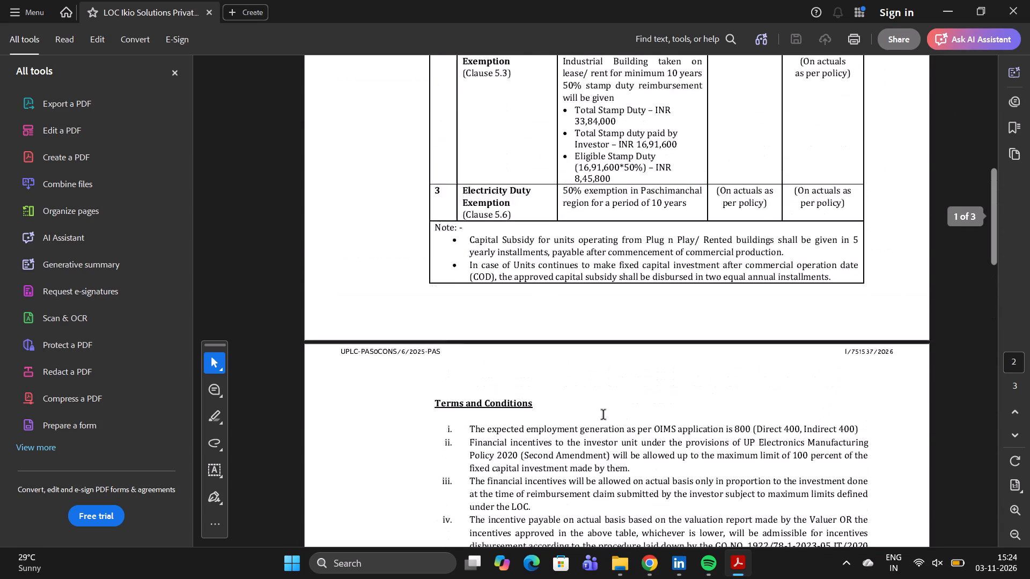
{"action": "scroll", "coordinate": [604, 415], "scroll_direction": "up", "scroll_amount": 2}
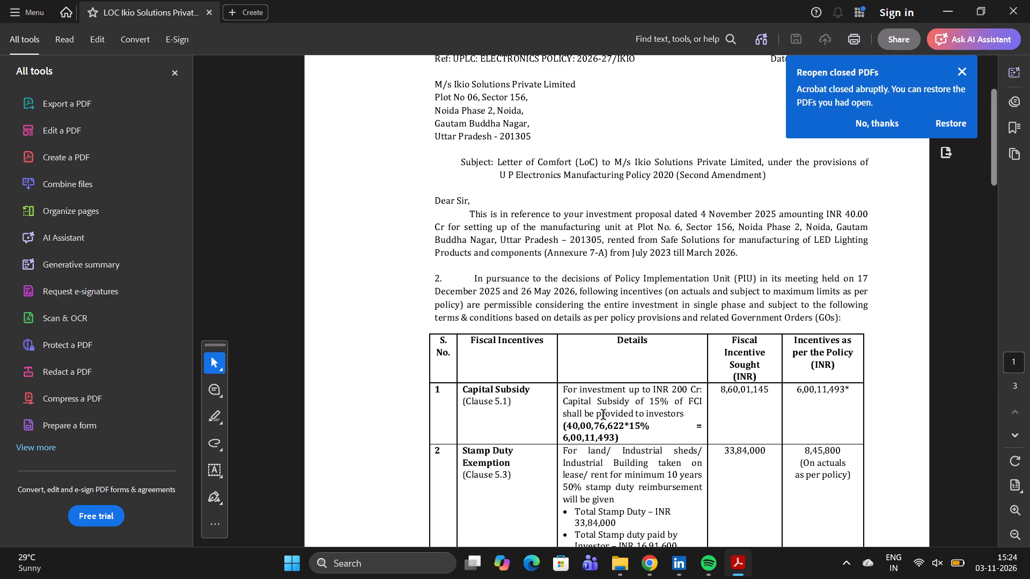
{"action": "left_click", "coordinate": [965, 66]}
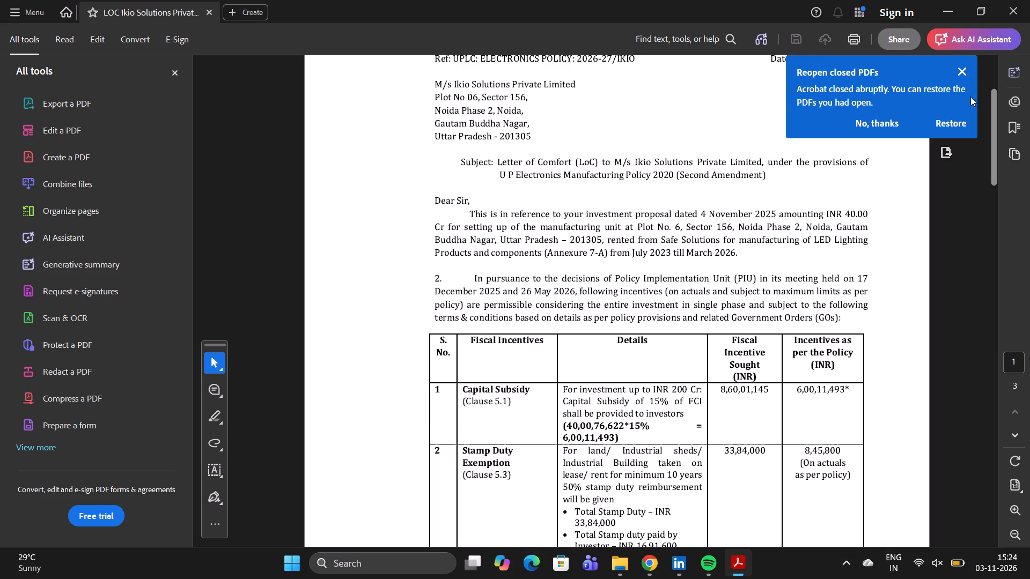
{"action": "left_click", "coordinate": [960, 69]}
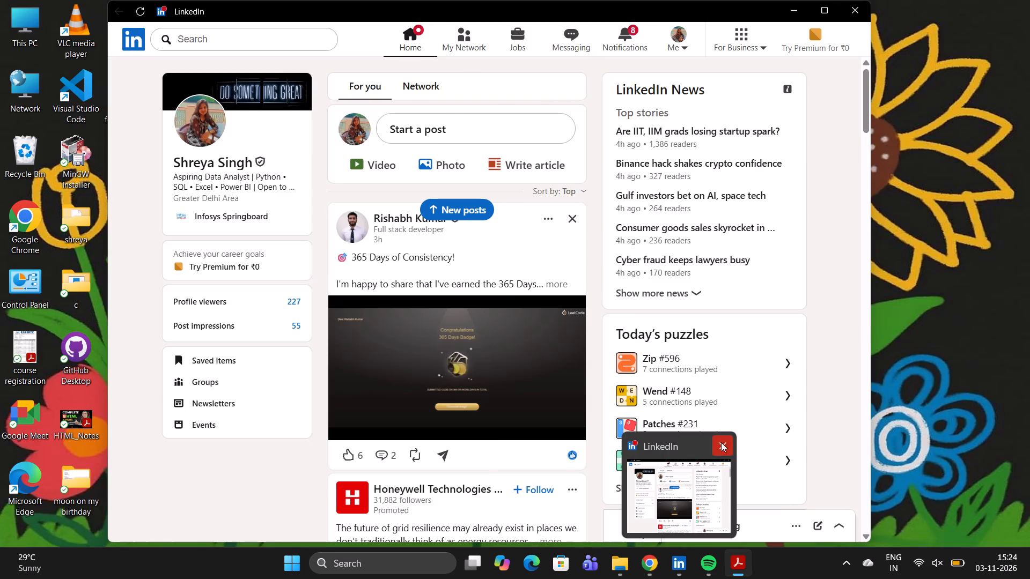
Close the LinkedIn and Spotify windows.
{"action": "left_click", "coordinate": [723, 439]}
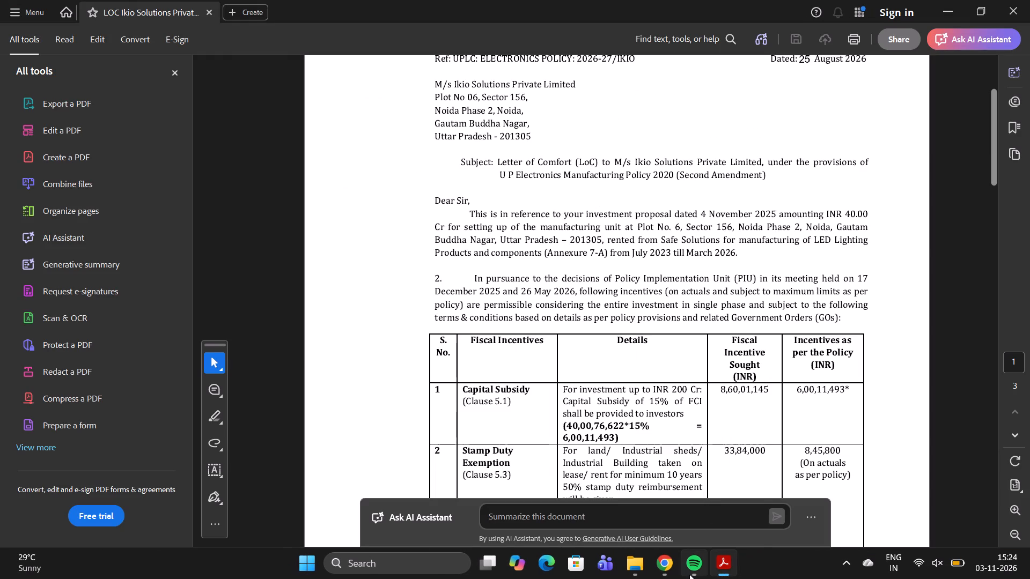
{"action": "left_click", "coordinate": [752, 428]}
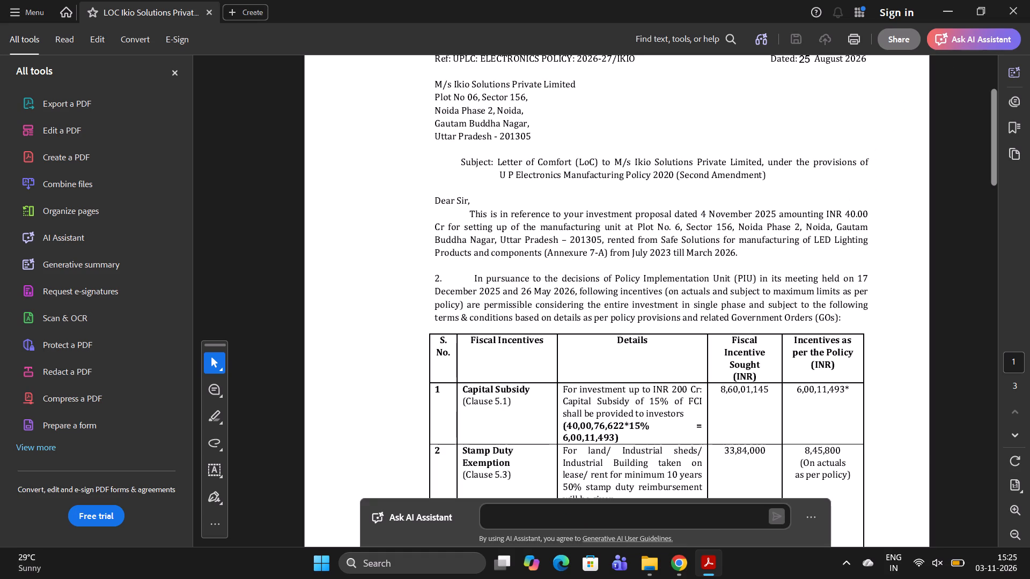
Check the Ikio Letter of Comfort again, from the investment details and incentives table through to the signature page.
{"action": "left_click", "coordinate": [678, 572]}
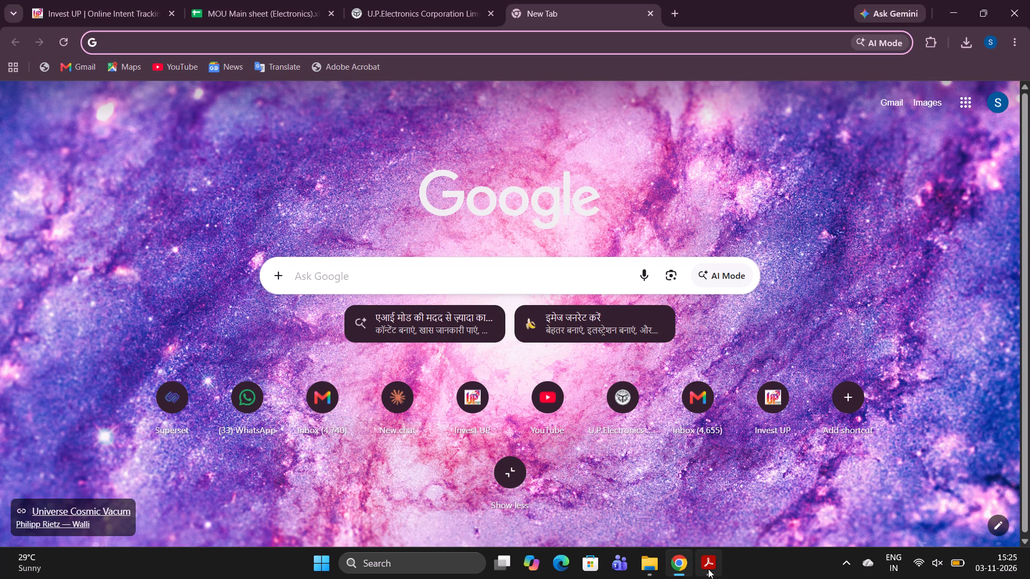
{"action": "left_click", "coordinate": [711, 568]}
{"action": "scroll", "coordinate": [673, 400], "scroll_direction": "down", "scroll_amount": 4}
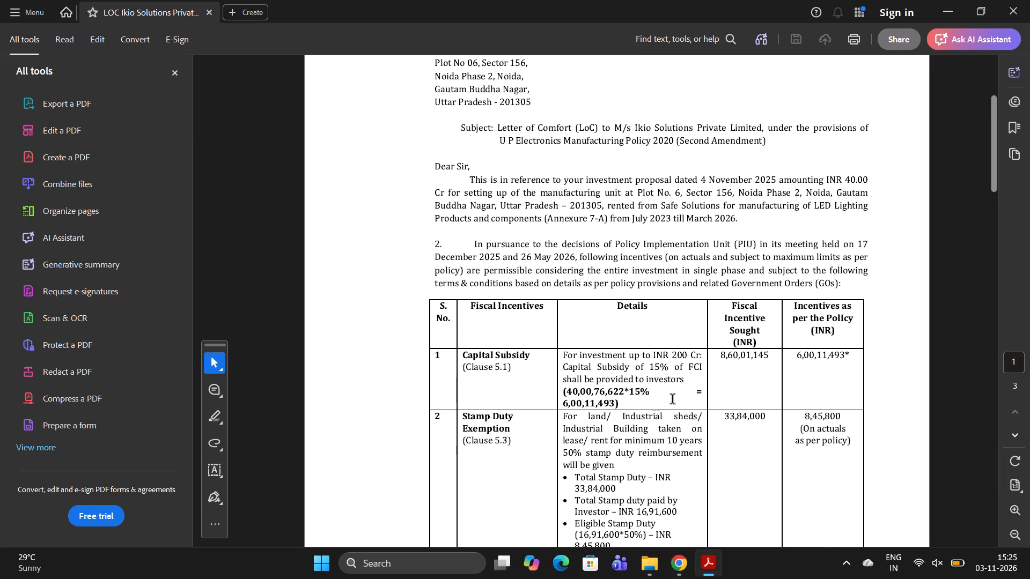
{"action": "scroll", "coordinate": [673, 400], "scroll_direction": "down", "scroll_amount": 10}
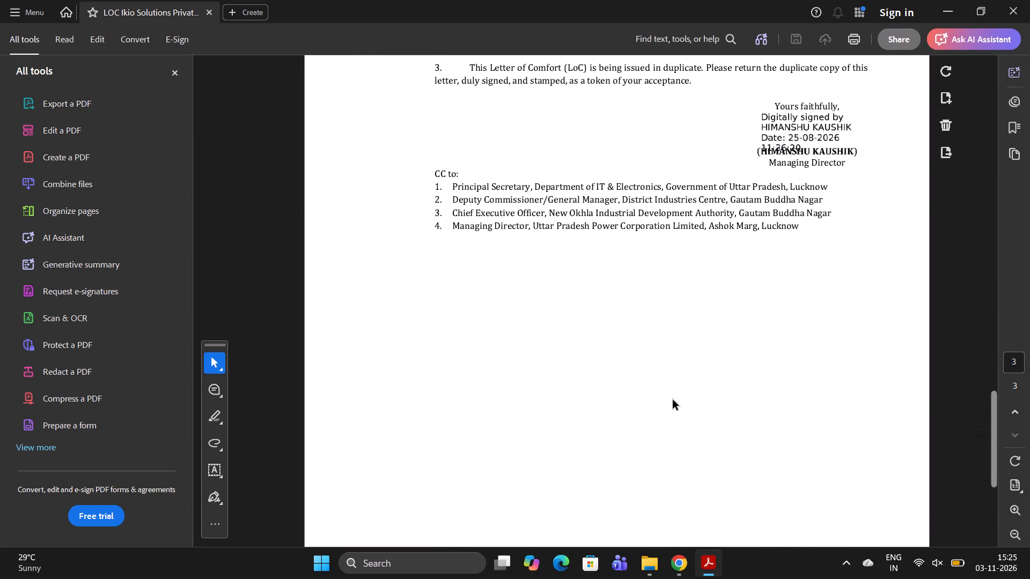
{"action": "scroll", "coordinate": [673, 400], "scroll_direction": "up", "scroll_amount": 12}
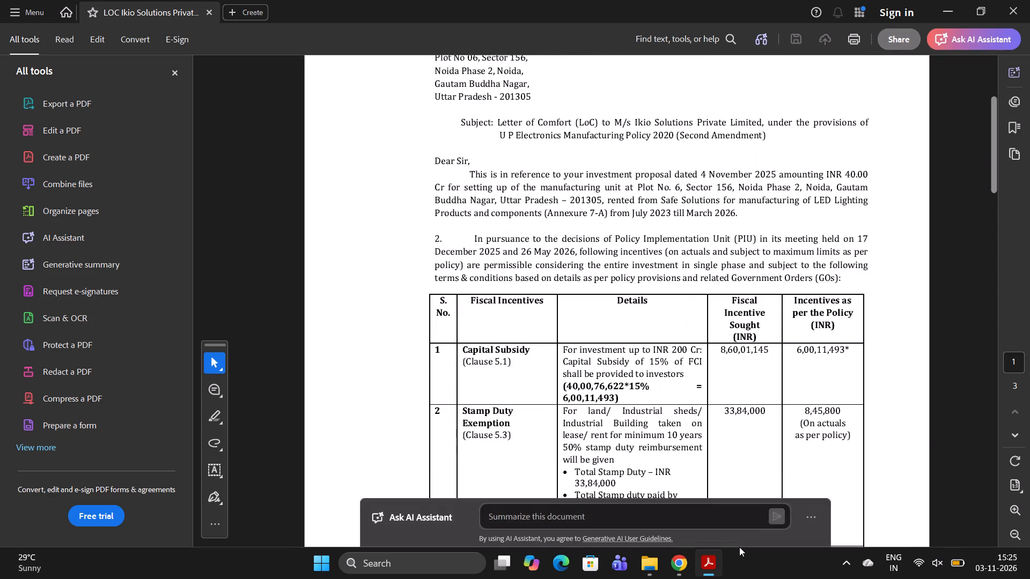
{"action": "scroll", "coordinate": [739, 547], "scroll_direction": "up", "scroll_amount": 5}
Return to the IKIO action form in the Chrome portal and start choosing the file for its upload field.
{"action": "left_click", "coordinate": [683, 565]}
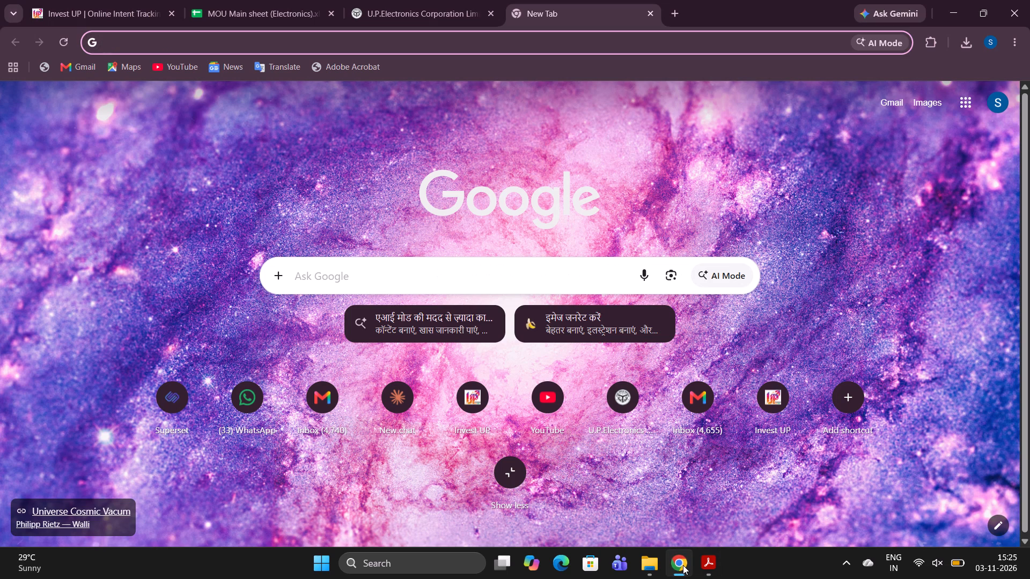
{"action": "left_click", "coordinate": [380, 5]}
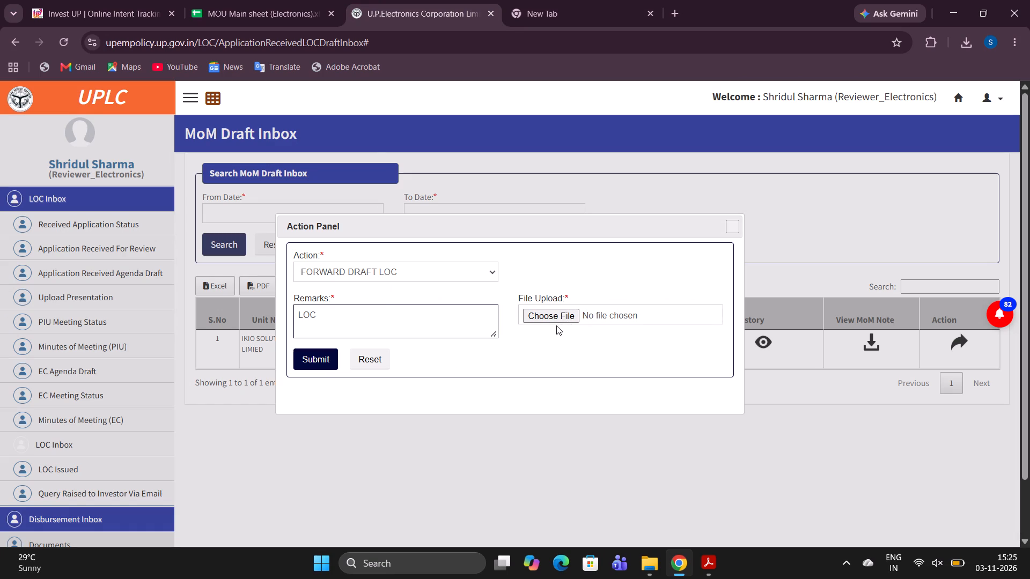
{"action": "left_click", "coordinate": [548, 314]}
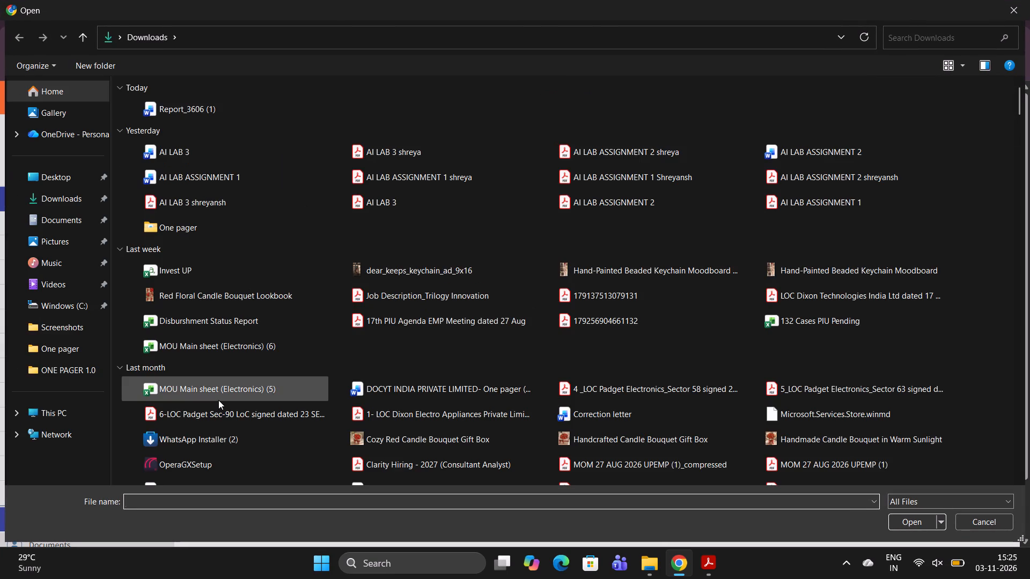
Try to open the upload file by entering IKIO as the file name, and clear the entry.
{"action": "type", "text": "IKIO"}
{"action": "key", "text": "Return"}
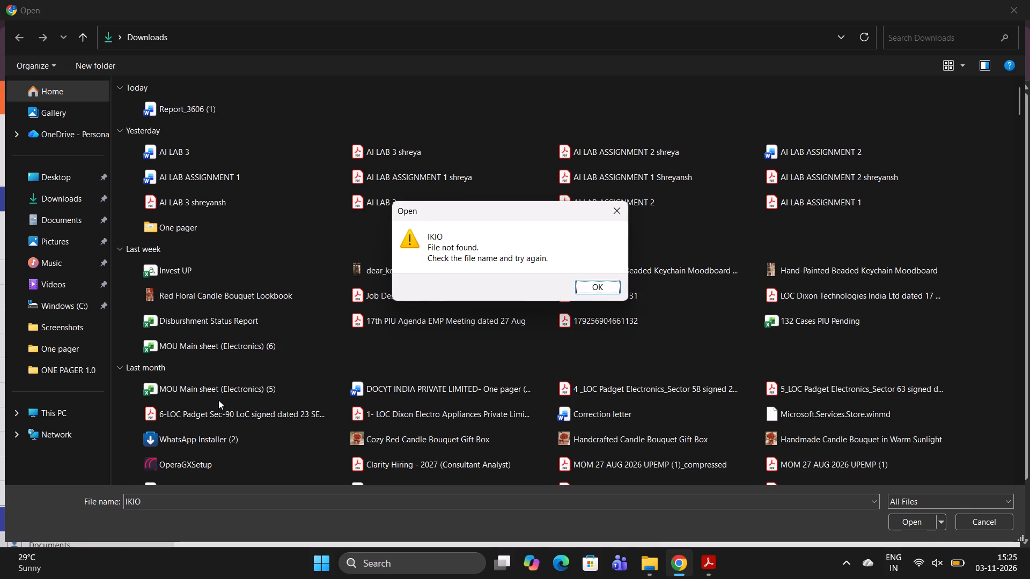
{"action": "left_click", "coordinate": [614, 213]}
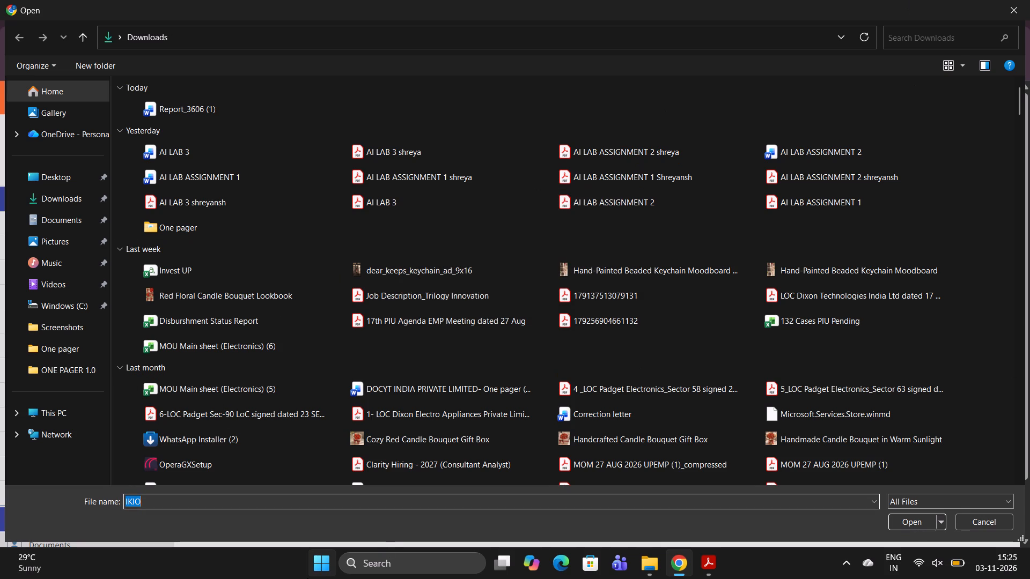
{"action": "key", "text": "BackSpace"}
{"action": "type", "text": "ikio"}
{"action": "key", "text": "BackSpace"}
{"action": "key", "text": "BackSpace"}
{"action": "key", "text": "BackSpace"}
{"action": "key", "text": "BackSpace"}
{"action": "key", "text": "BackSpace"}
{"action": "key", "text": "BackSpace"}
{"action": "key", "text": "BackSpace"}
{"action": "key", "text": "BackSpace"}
Search the Downloads folder for ikio and select the PDF LOC Ikio Solutions Private Limited dated 25 AUG 2026 final.
{"action": "left_click", "coordinate": [894, 34]}
{"action": "type", "text": "ikio"}
{"action": "key", "text": "BackSpace"}
{"action": "key", "text": "BackSpace"}
{"action": "key", "text": "BackSpace"}
{"action": "key", "text": "BackSpace"}
{"action": "key", "text": "BackSpace"}
{"action": "key", "text": "BackSpace"}
{"action": "key", "text": "BackSpace"}
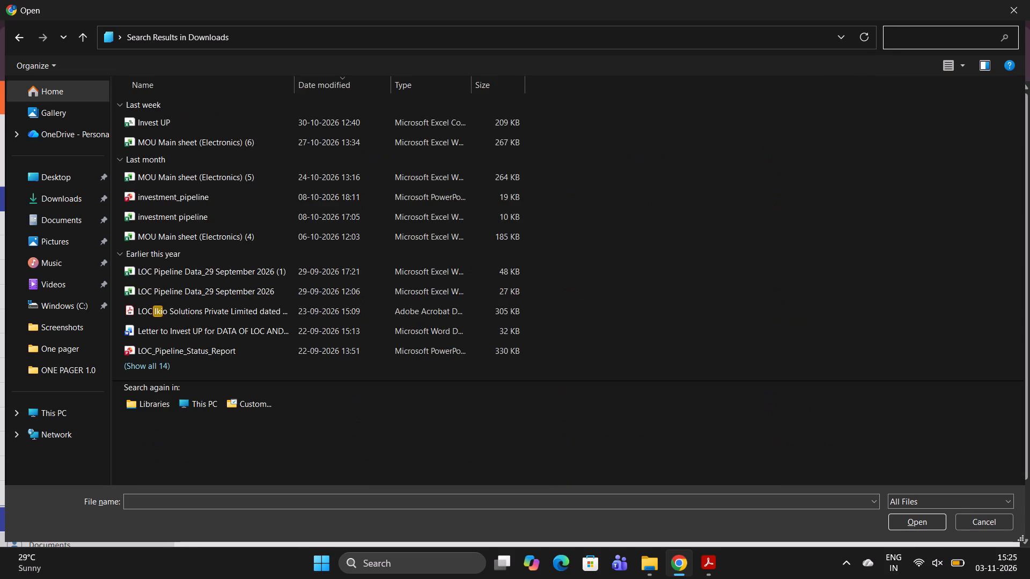
{"action": "type", "text": "ikio"}
{"action": "left_click", "coordinate": [282, 311]}
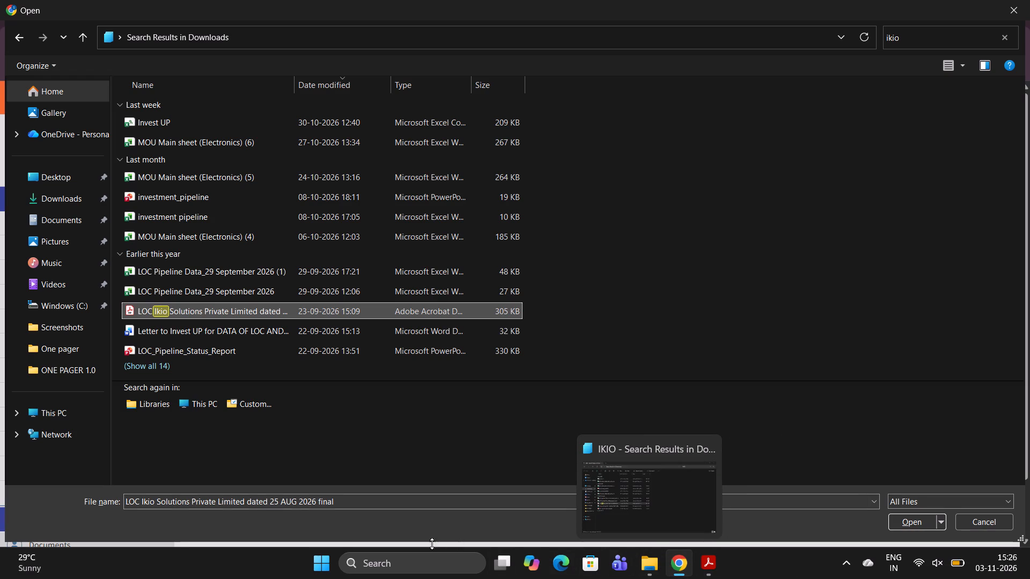
Check the PIU and LoC dates in the LoC issued workbook in Excel, and close it, keeping the recovered files for viewing later.
{"action": "left_click", "coordinate": [314, 556]}
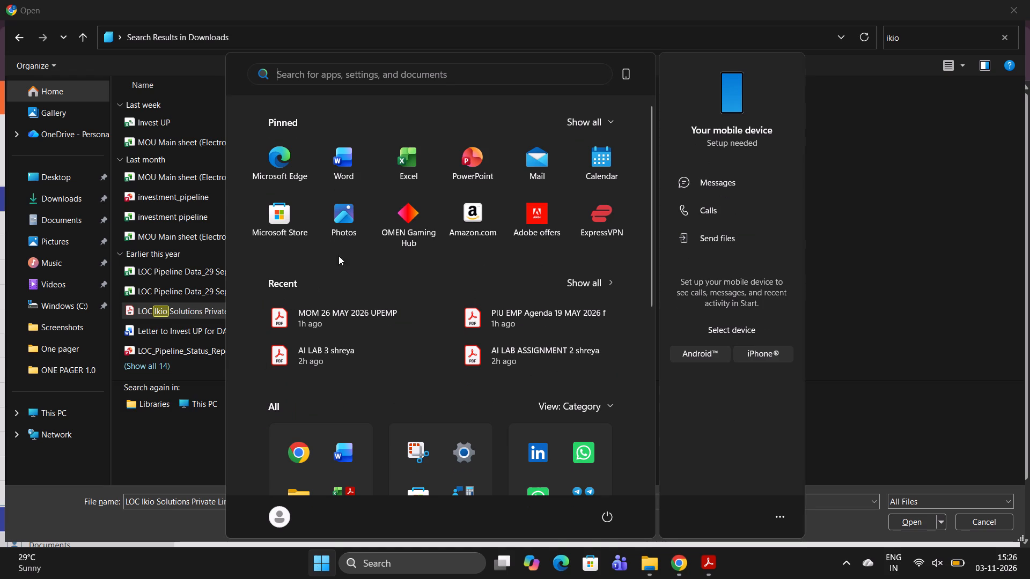
{"action": "left_click", "coordinate": [408, 160]}
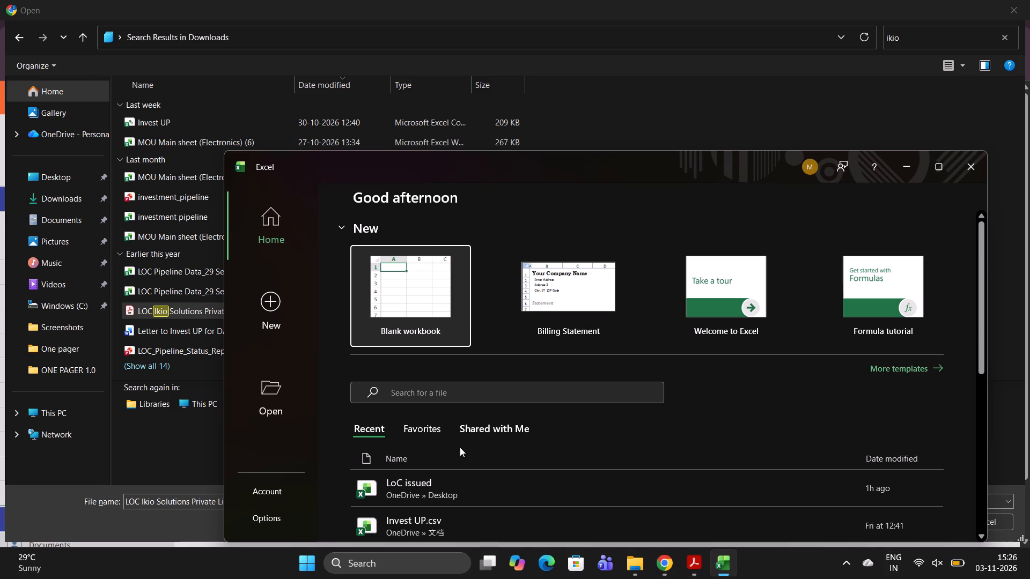
{"action": "left_click", "coordinate": [472, 497]}
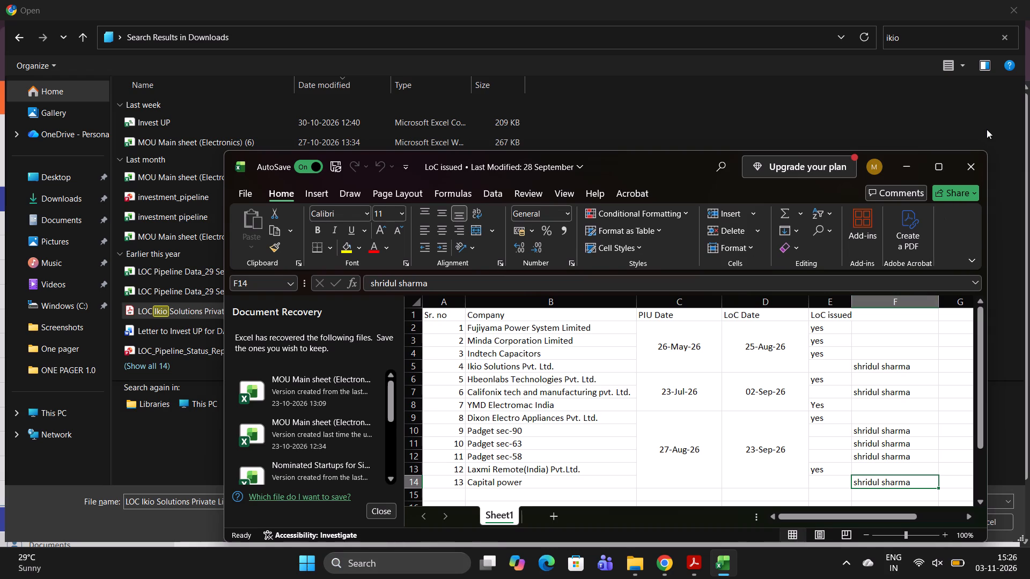
{"action": "left_click", "coordinate": [966, 164]}
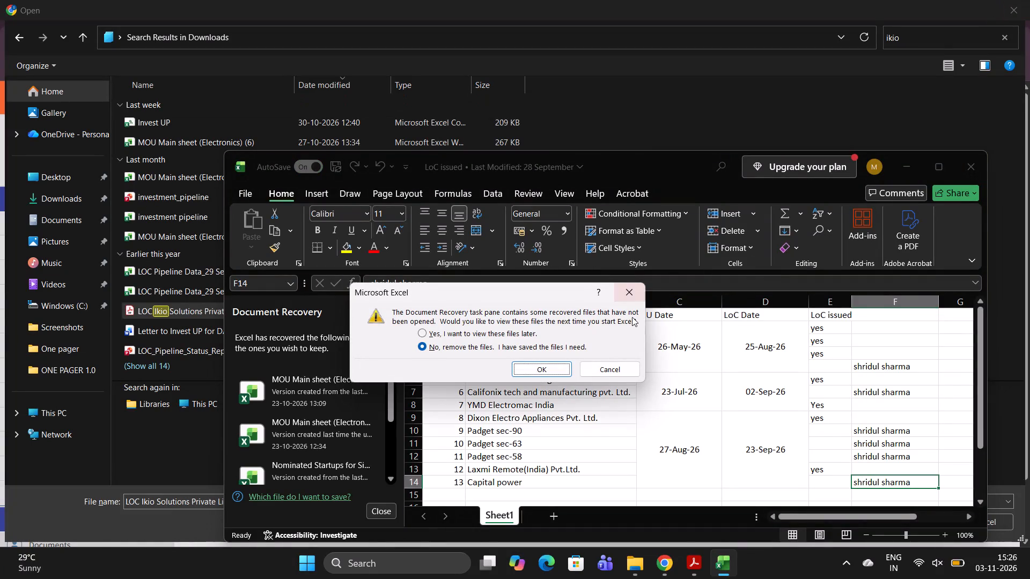
{"action": "left_click", "coordinate": [420, 332]}
{"action": "left_click", "coordinate": [558, 368]}
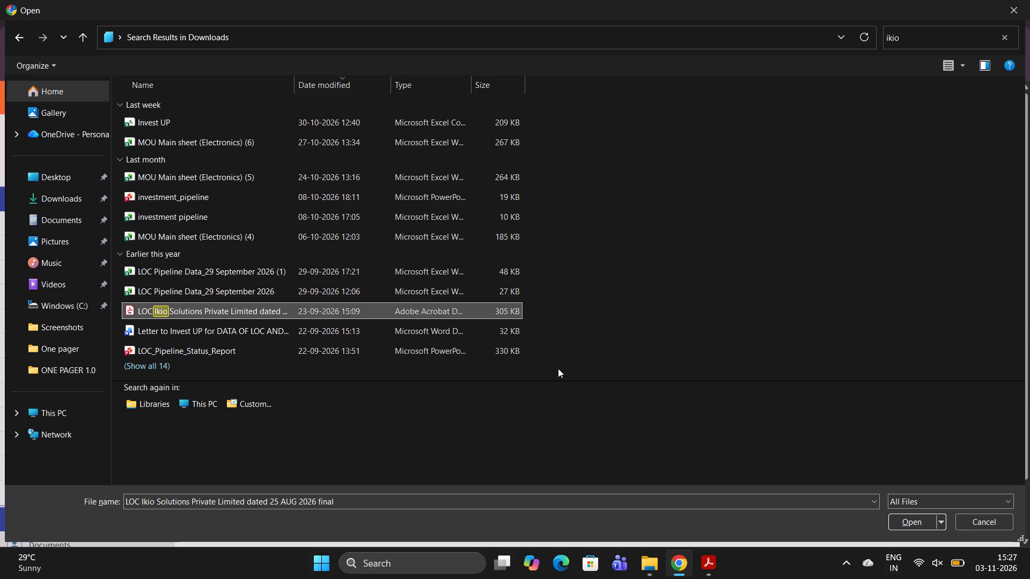
Attach the selected Ikio LOC PDF in the portal and submit the FORWARD DRAFT LOC action.
{"action": "left_click", "coordinate": [913, 522]}
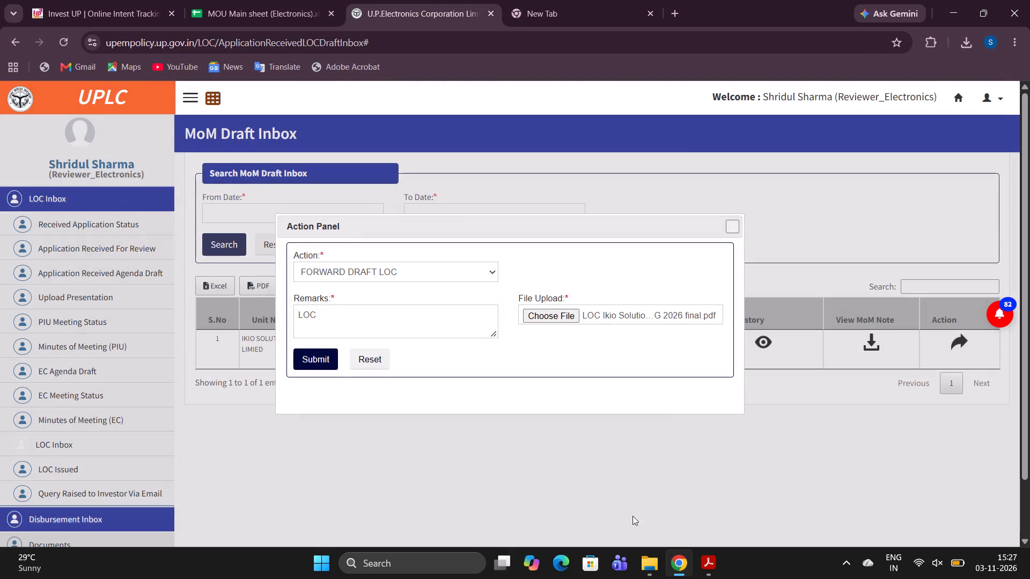
{"action": "left_click", "coordinate": [300, 363]}
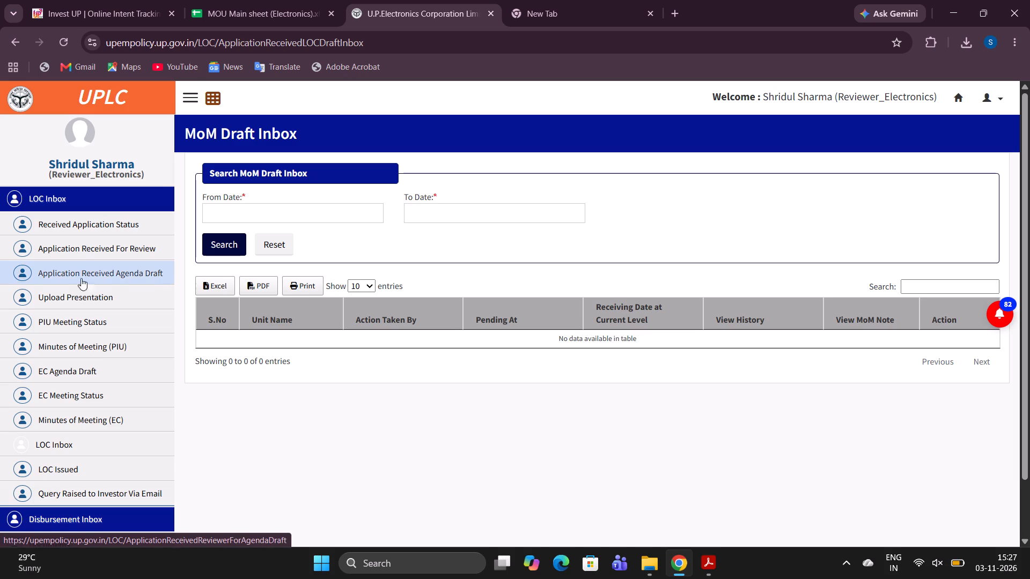
Look up the Ikio application in the received application status list by searching for iki.
{"action": "left_click", "coordinate": [49, 226]}
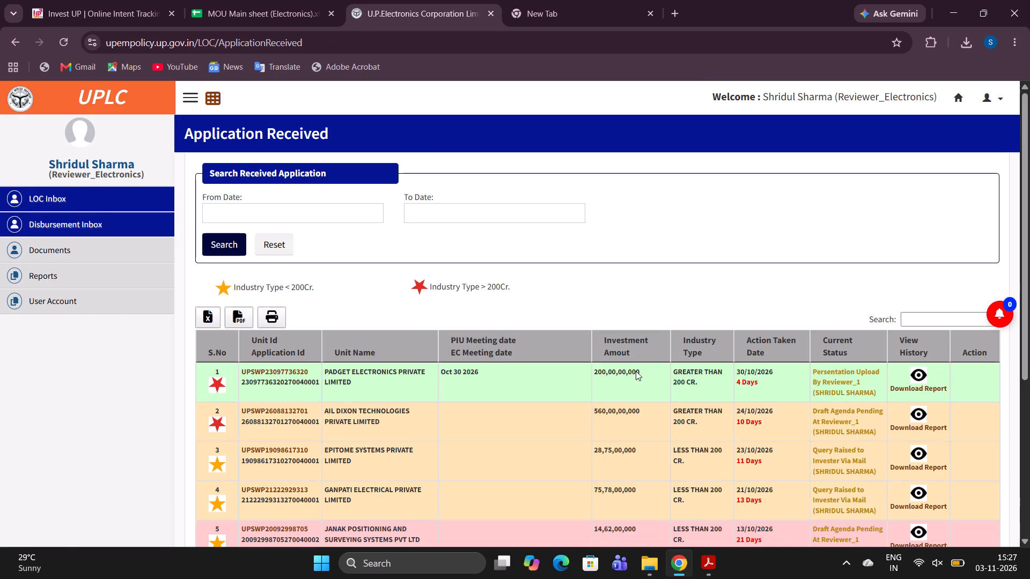
{"action": "left_click", "coordinate": [910, 323]}
{"action": "type", "text": "iki"}
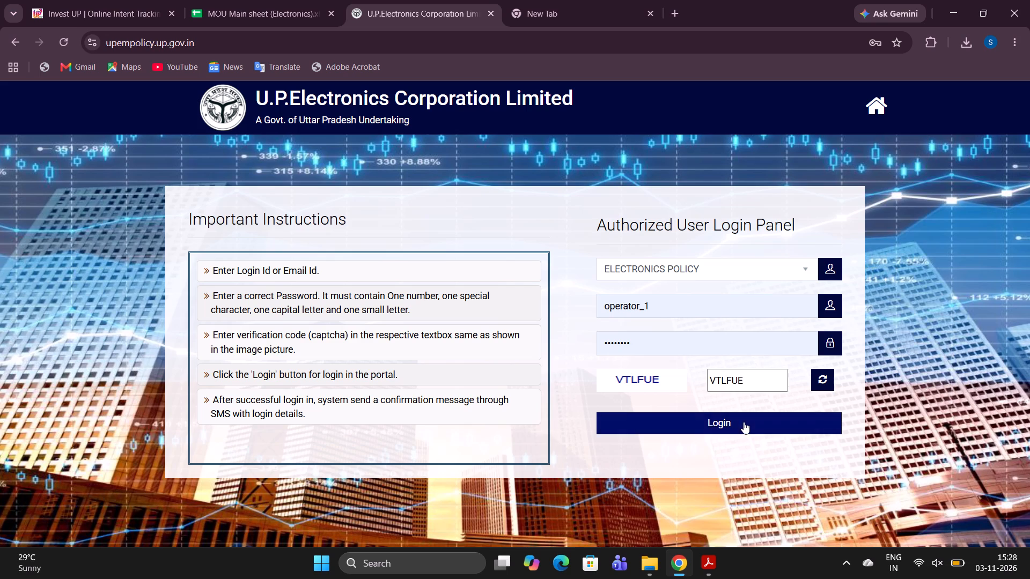
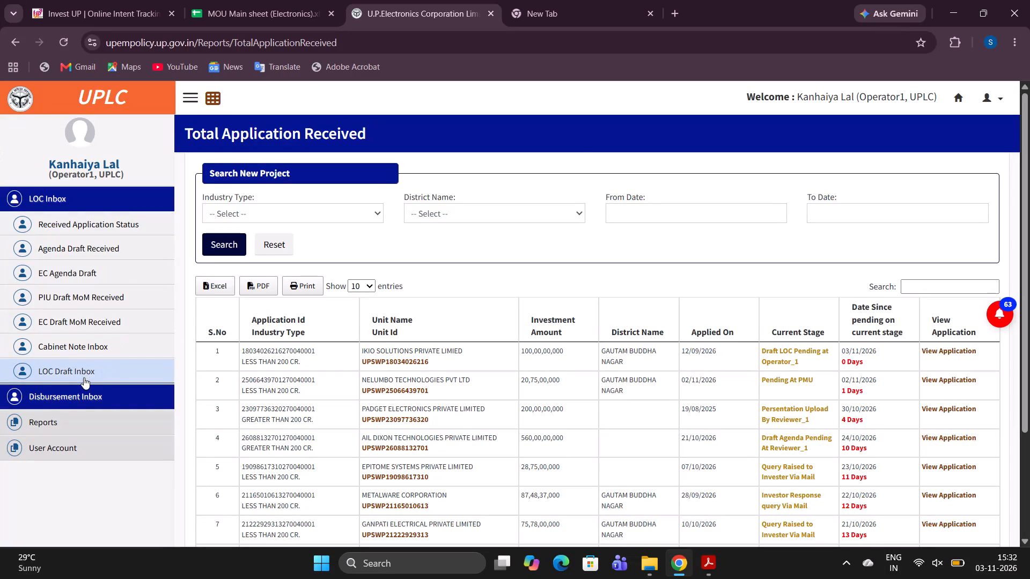
Fill in the LOC draft forwarding for Ikio Solutions with action FORWARD DRAFT LOC, forward to NODAL OFFICER and remarks LOC.
{"action": "left_click", "coordinate": [84, 377]}
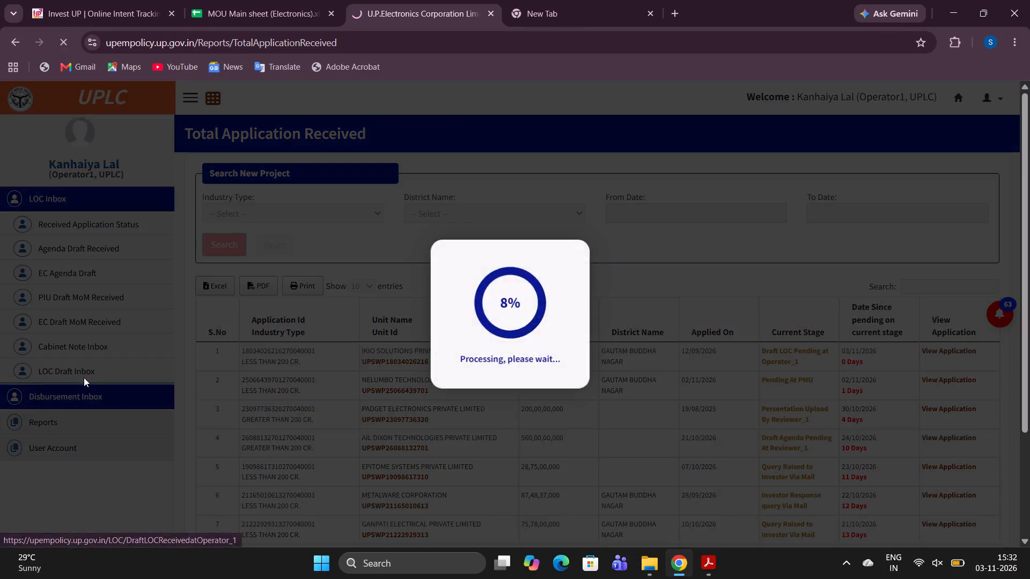
{"action": "left_click", "coordinate": [235, 337]}
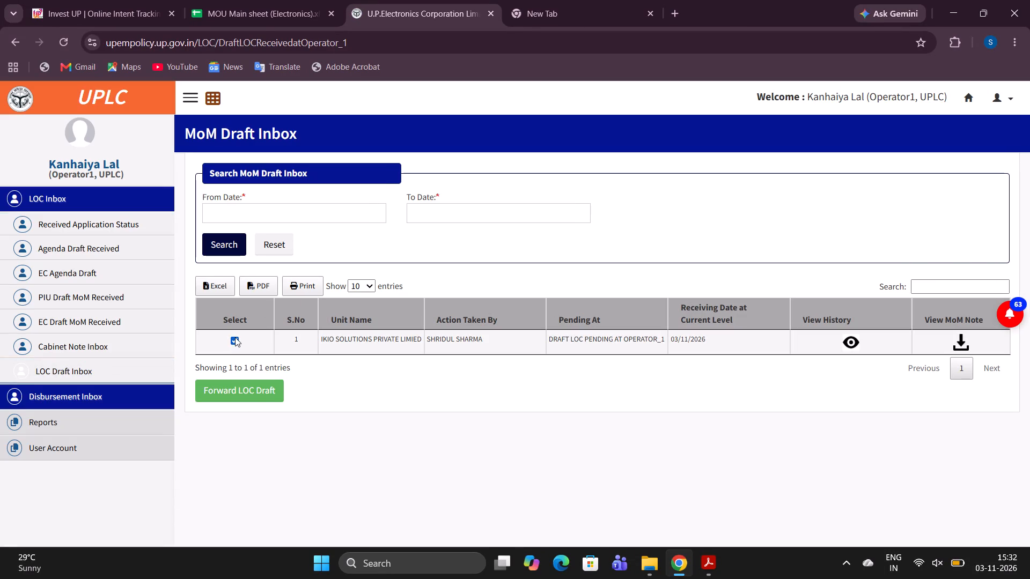
{"action": "left_click", "coordinate": [231, 392]}
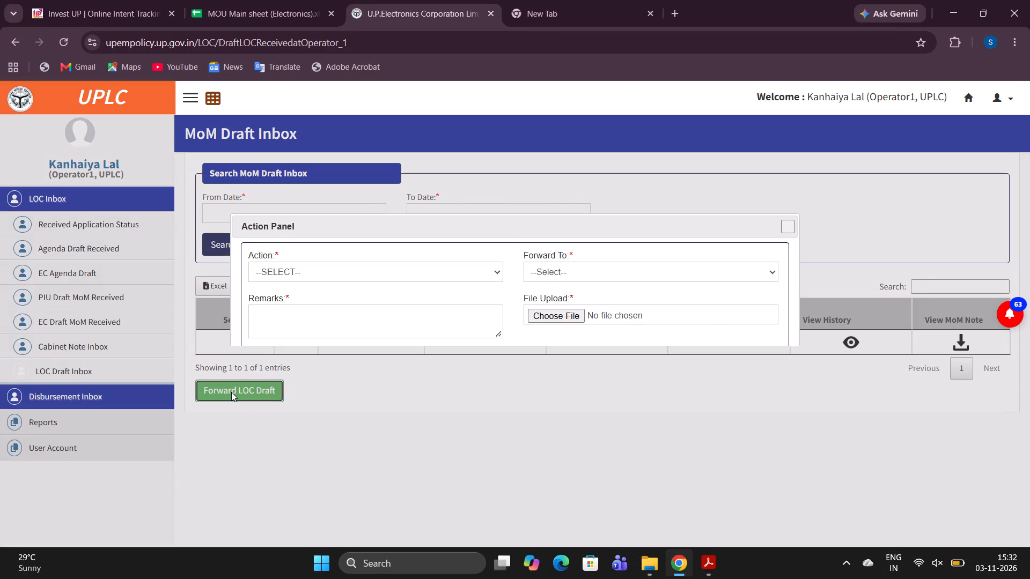
{"action": "left_click", "coordinate": [325, 273]}
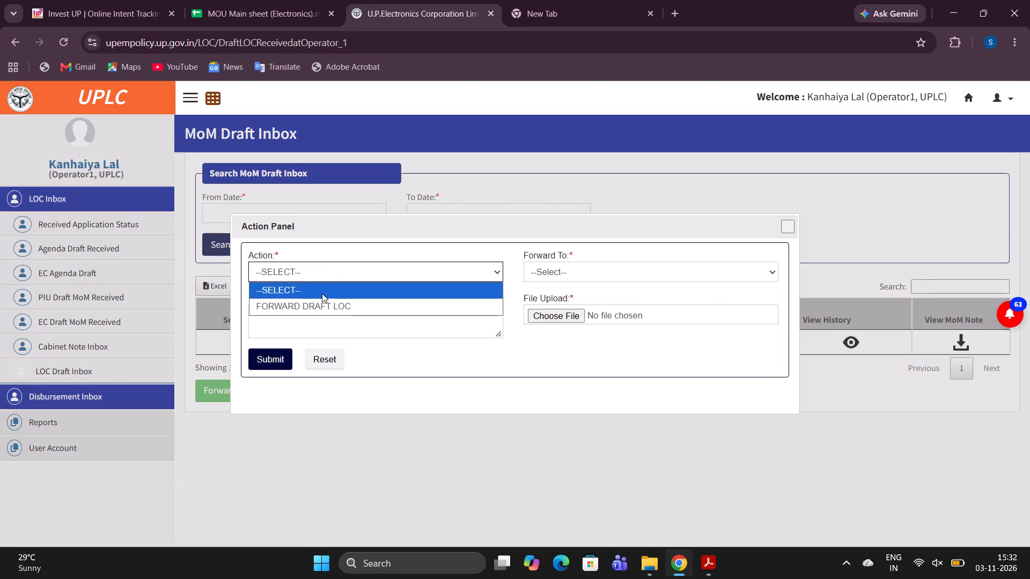
{"action": "left_click", "coordinate": [321, 301]}
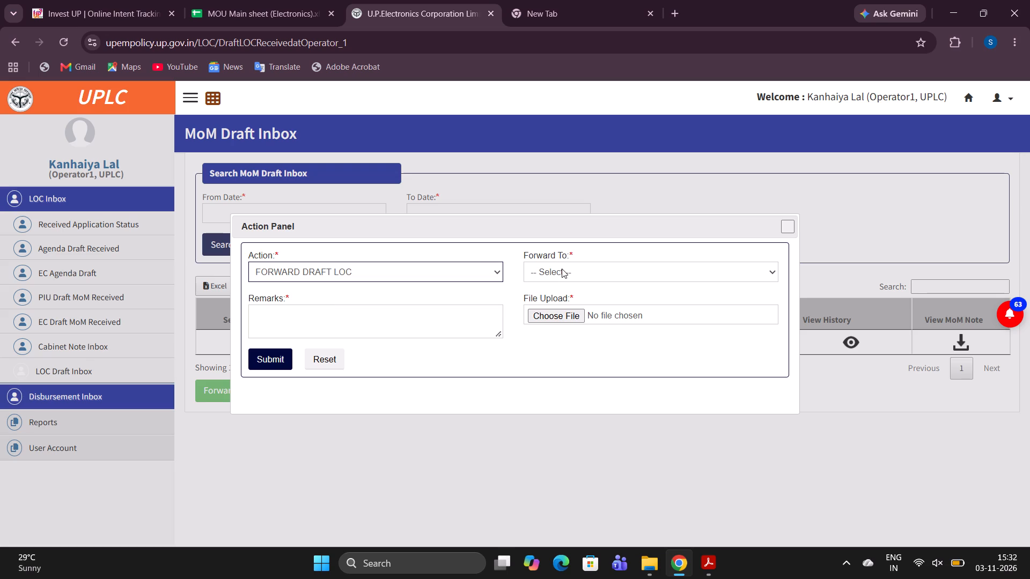
{"action": "left_click", "coordinate": [562, 269]}
{"action": "left_click", "coordinate": [549, 306]}
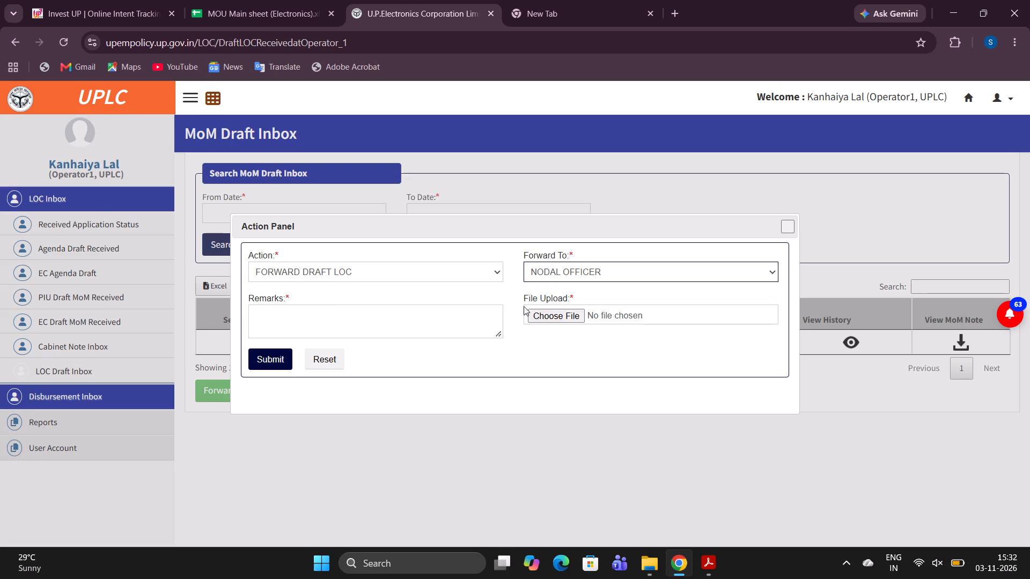
{"action": "left_click", "coordinate": [360, 329]}
{"action": "type", "text": "LOC"}
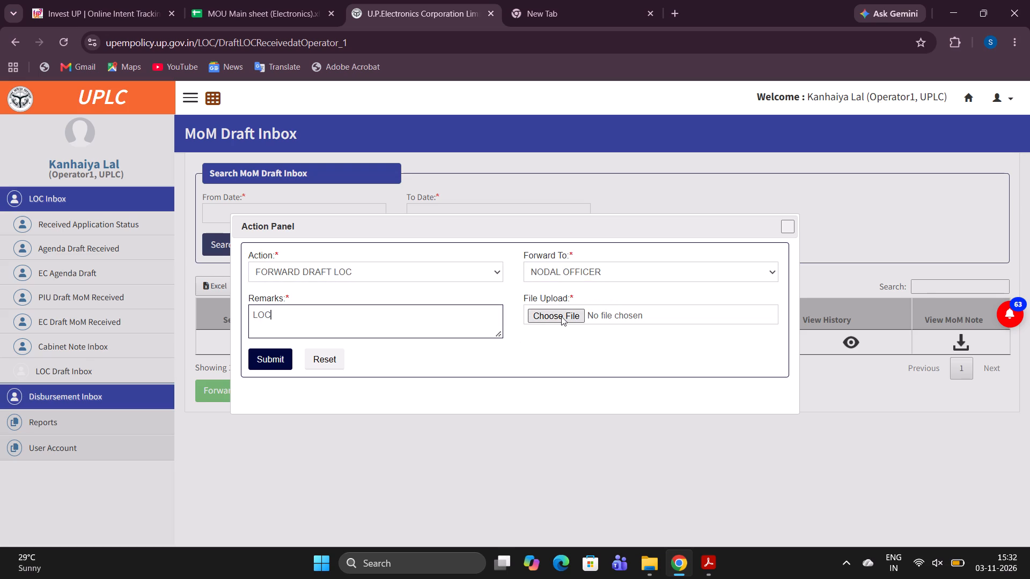
Attach LOC Ikio Solutions Private Limited dated 25 AUG 2026 final.pdf from Downloads and submit the draft LOC to the nodal officer.
{"action": "left_click", "coordinate": [561, 316]}
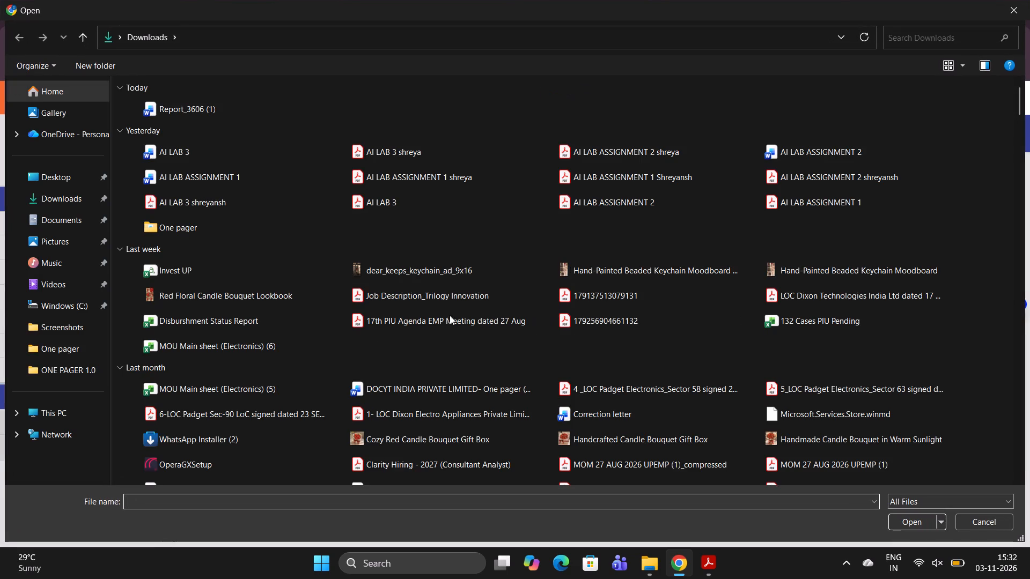
{"action": "type", "text": "LO"}
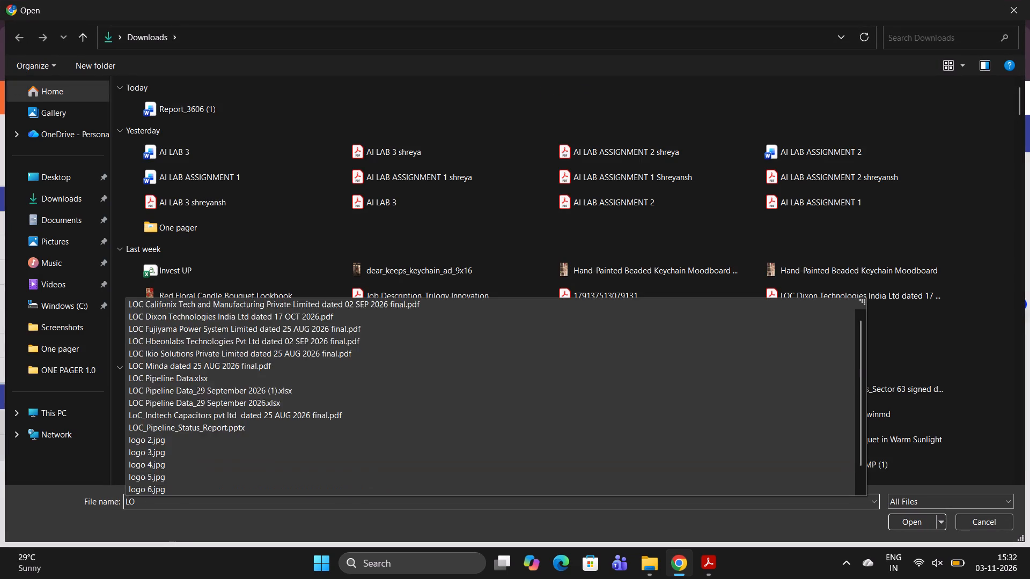
{"action": "key", "text": "c"}
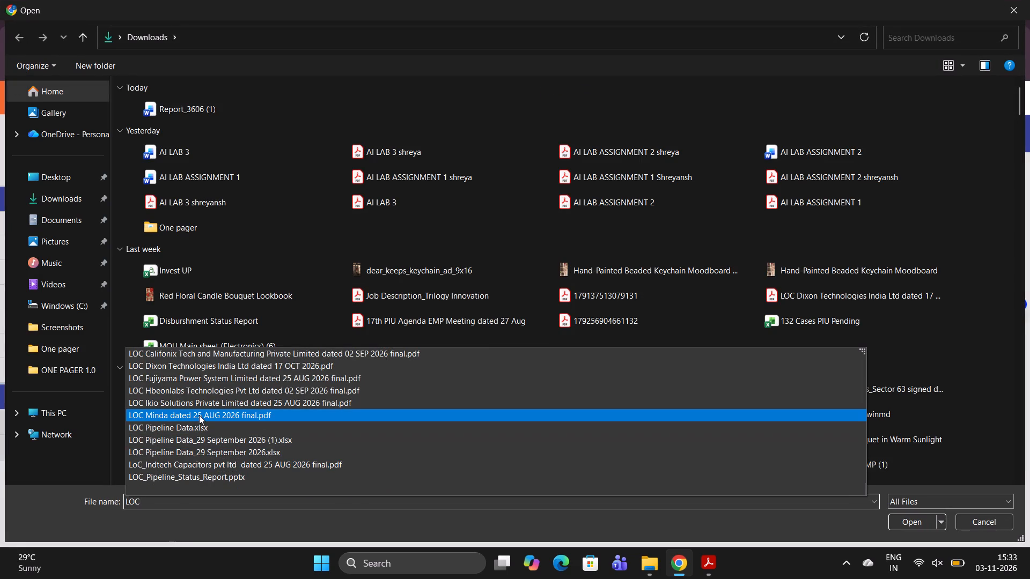
{"action": "scroll", "coordinate": [198, 404], "scroll_direction": "up", "scroll_amount": 1}
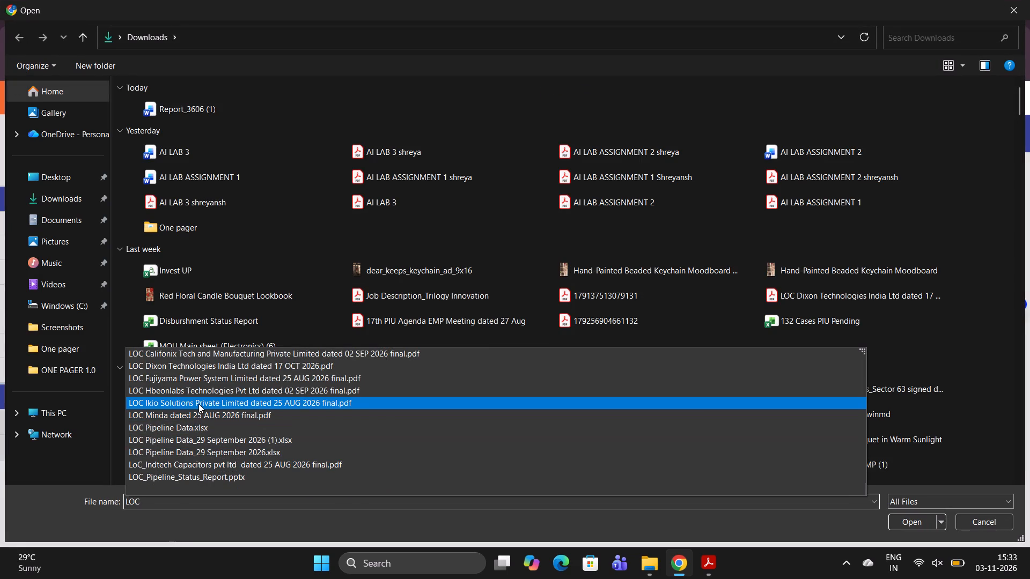
{"action": "left_click_drag", "start_coordinate": [198, 396], "coordinate": [198, 401]}
{"action": "left_click", "coordinate": [198, 401]}
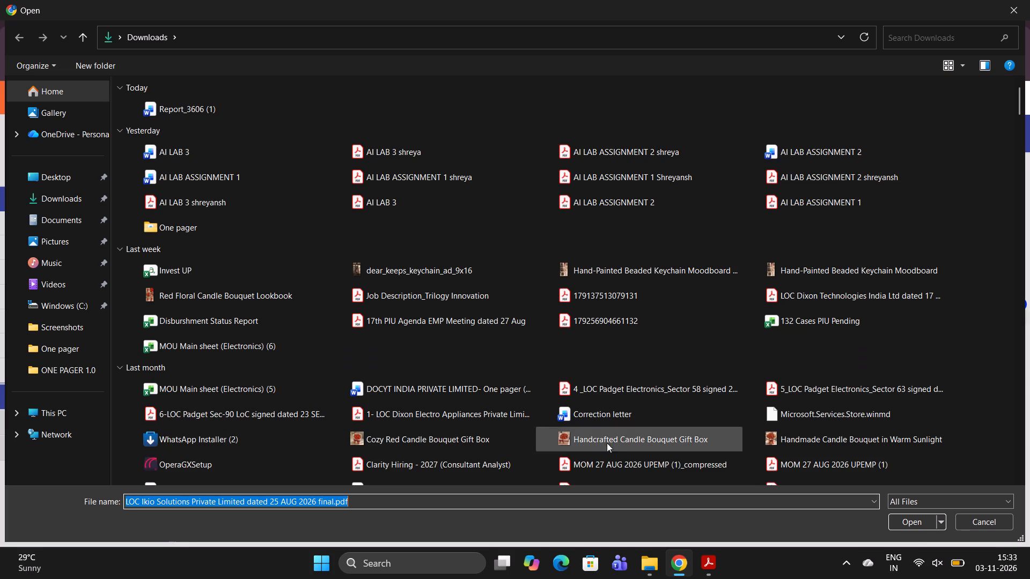
{"action": "left_click", "coordinate": [918, 518]}
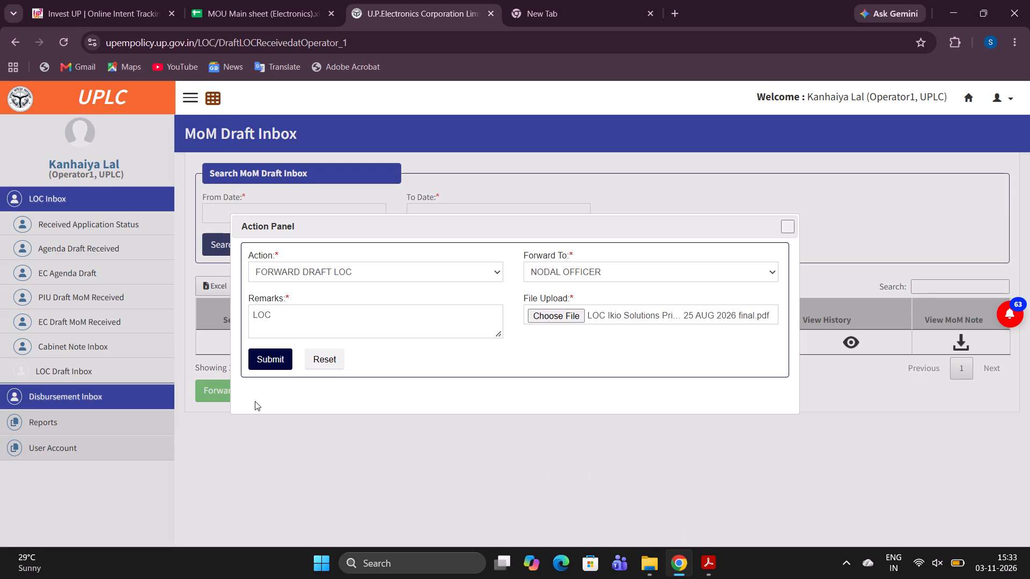
{"action": "left_click", "coordinate": [273, 359]}
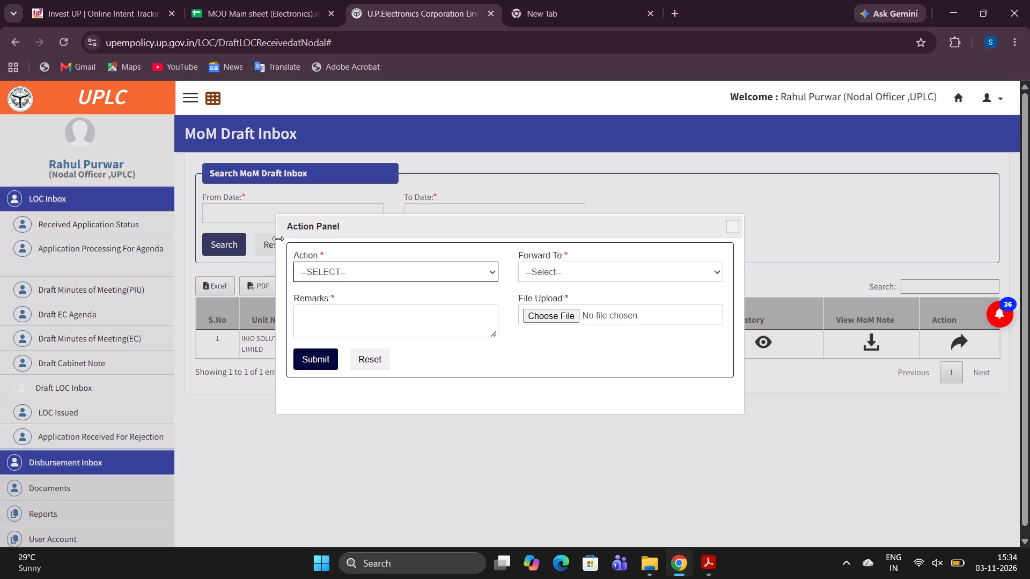
Set the nodal officer's action for the Ikio draft LOC to FORWARD DRAFT LOC.
{"action": "left_click", "coordinate": [362, 274]}
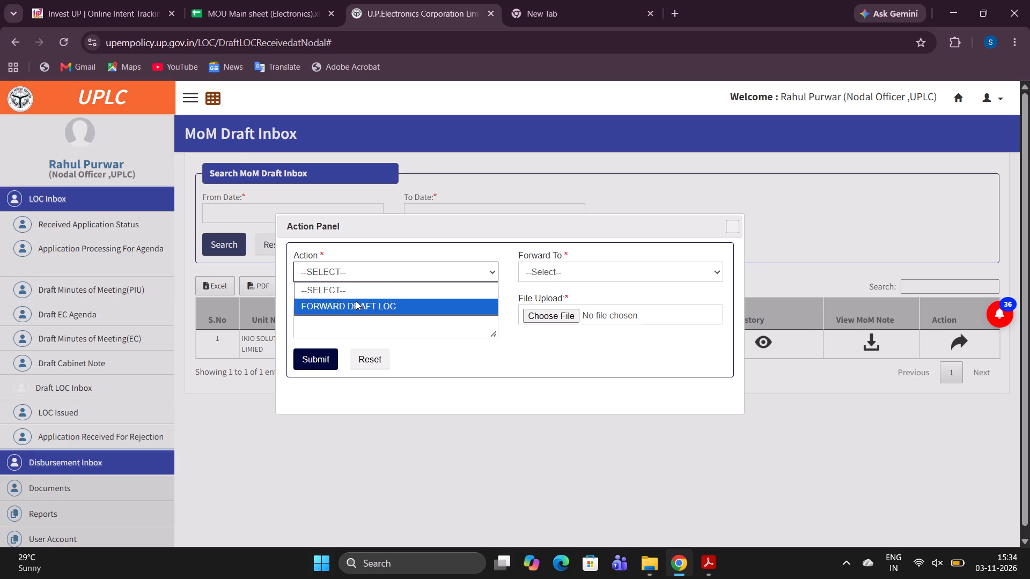
{"action": "left_click", "coordinate": [356, 301]}
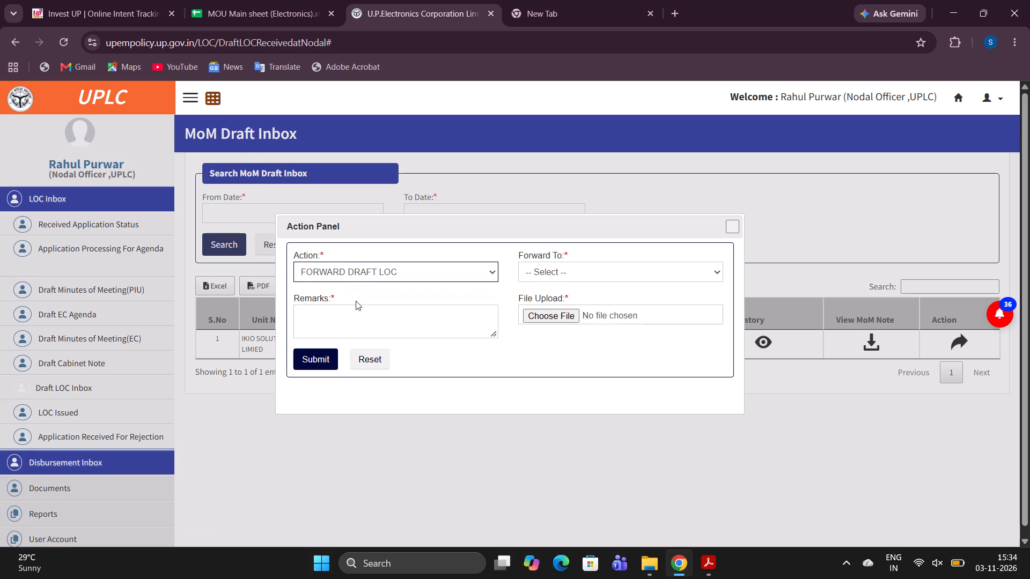
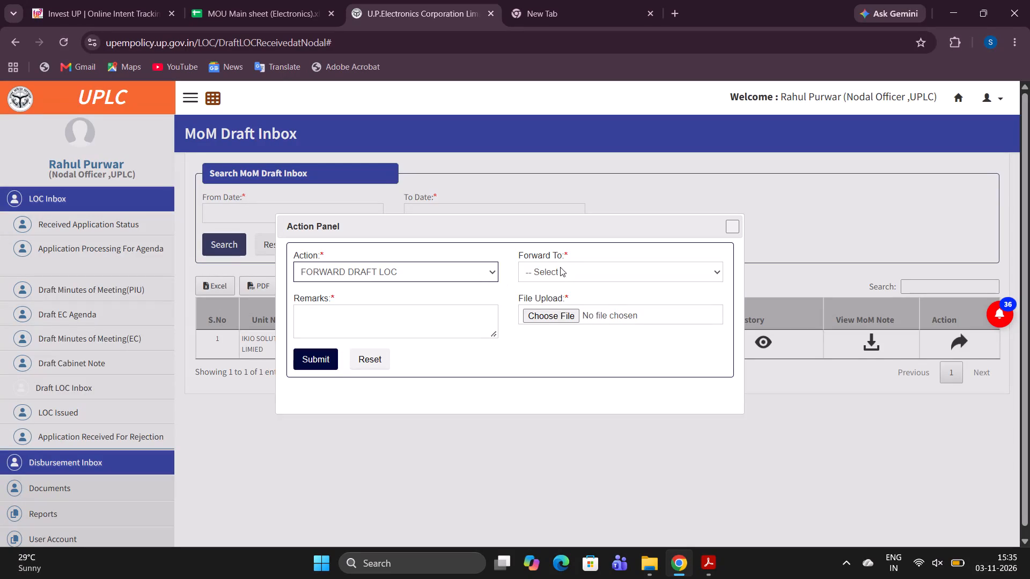
Forward the Ikio draft LOC to OPERATOR_2 with the remarks LOC.
{"action": "left_click", "coordinate": [558, 272]}
{"action": "left_click", "coordinate": [558, 306]}
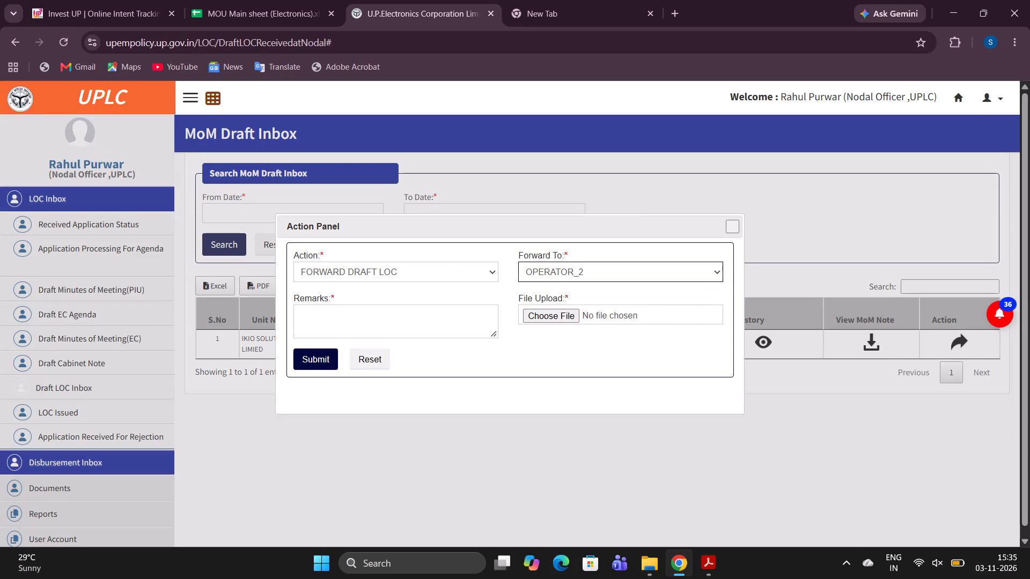
{"action": "left_click", "coordinate": [369, 315]}
{"action": "type", "text": "LOC"}
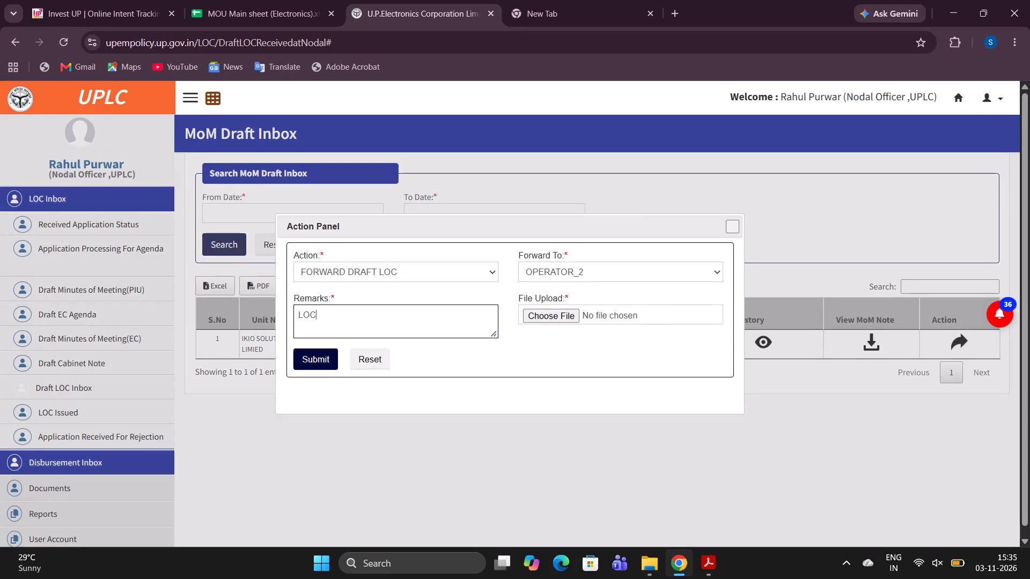
Attach LOC Ikio Solutions Private Limited dated 25 AUG 2026 final.pdf from Downloads and submit the draft LOC to OPERATOR_2.
{"action": "left_click", "coordinate": [547, 317]}
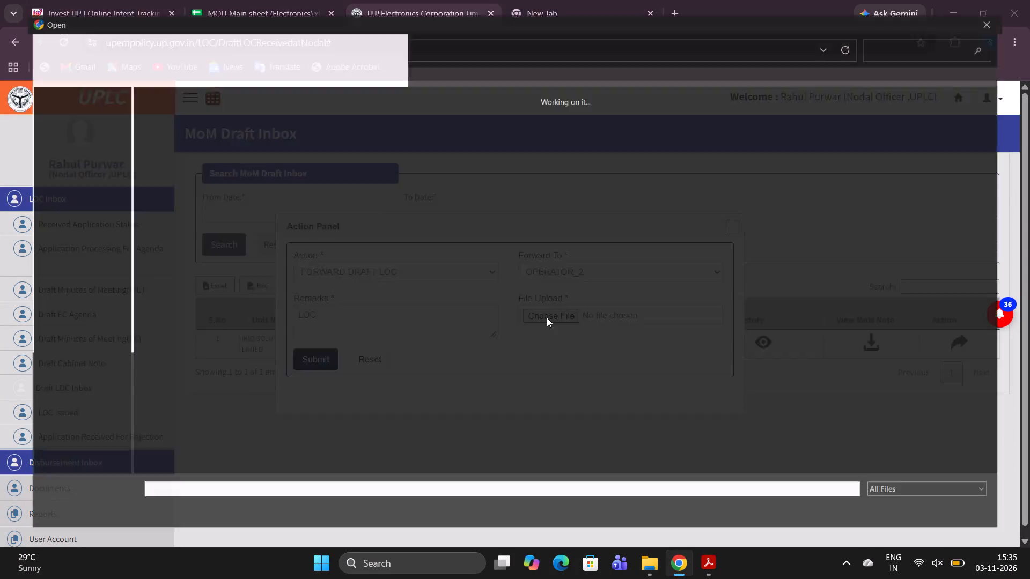
{"action": "type", "text": "LOC"}
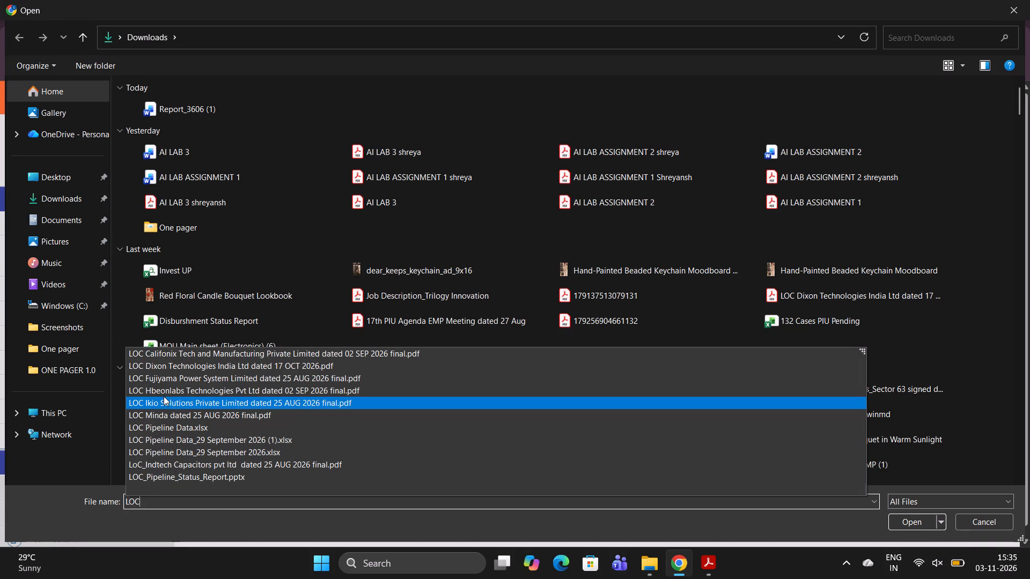
{"action": "left_click", "coordinate": [165, 405]}
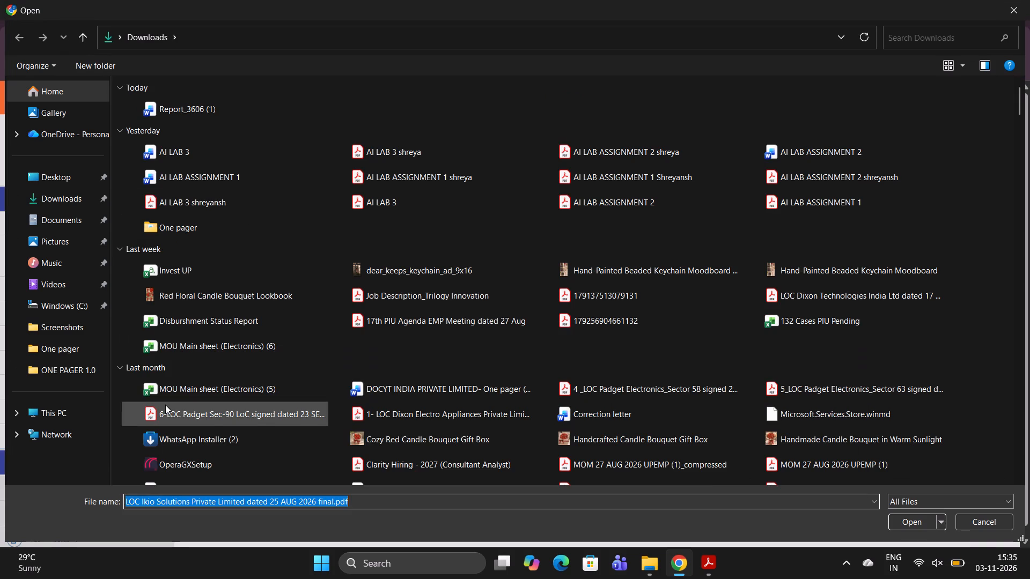
{"action": "left_click", "coordinate": [899, 520]}
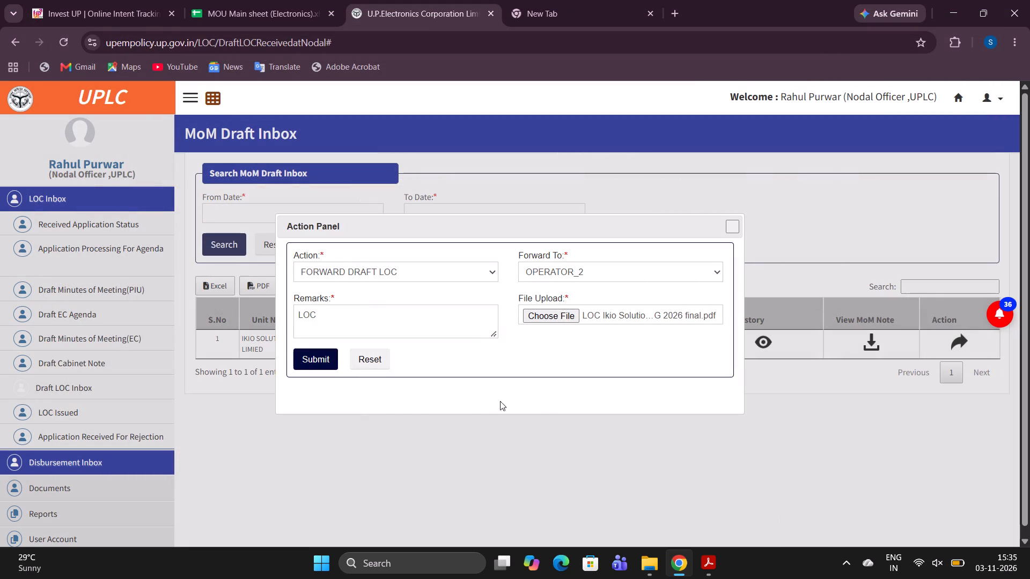
{"action": "left_click", "coordinate": [306, 362]}
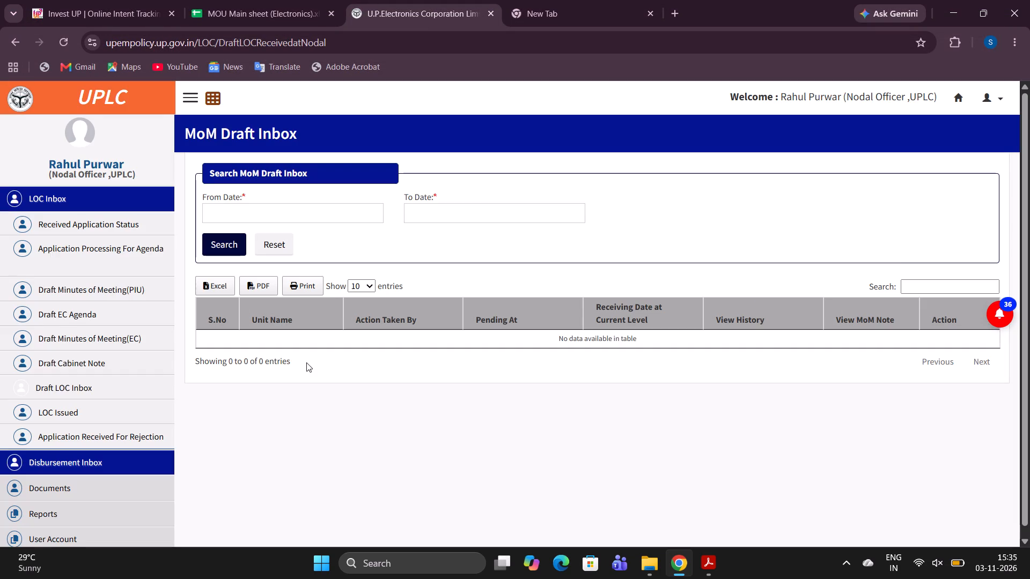
Log out of the nodal officer account and switch the Electronics Policy login to the saved operator_2 account.
{"action": "left_click", "coordinate": [992, 92]}
{"action": "left_click", "coordinate": [888, 172]}
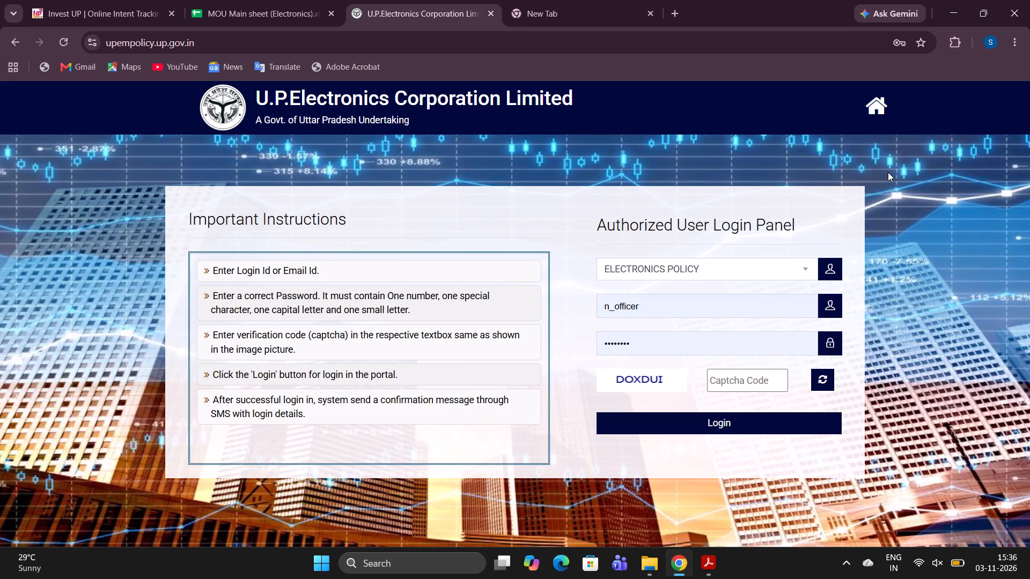
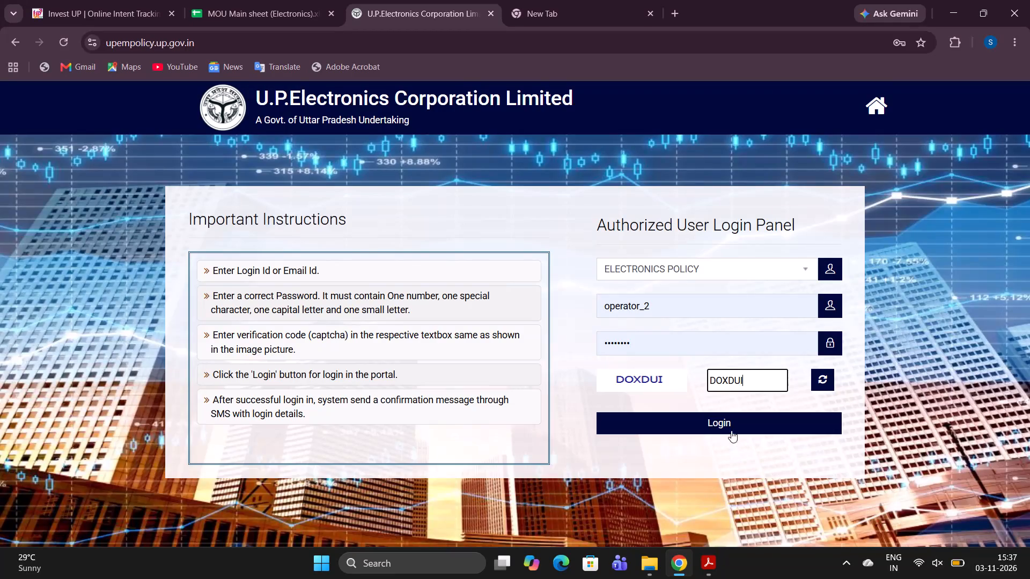
Log in as operator_2 and open the Upload LOC action panel for agenda SC00051/2026.
{"action": "left_click", "coordinate": [729, 424]}
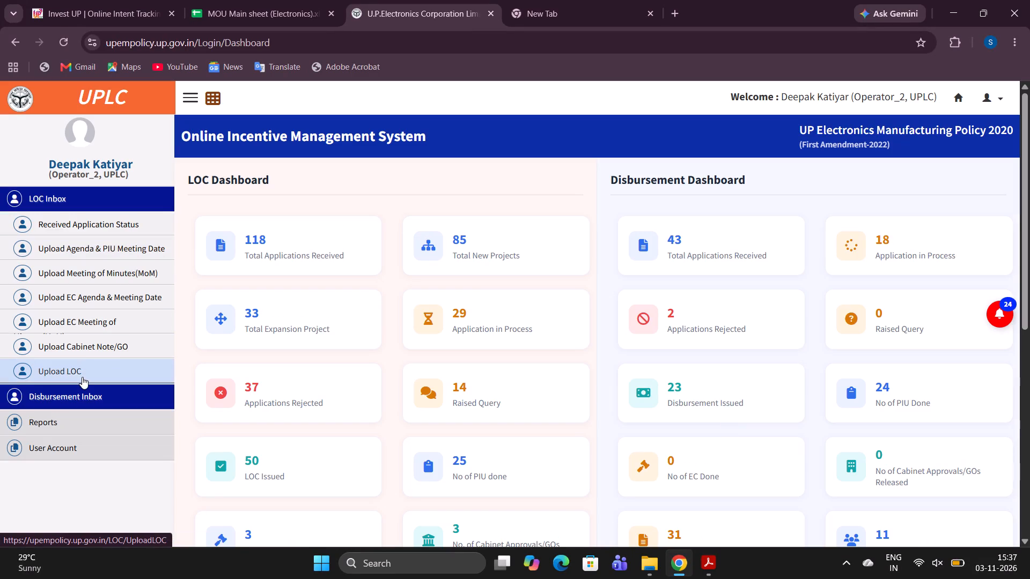
{"action": "left_click", "coordinate": [82, 377]}
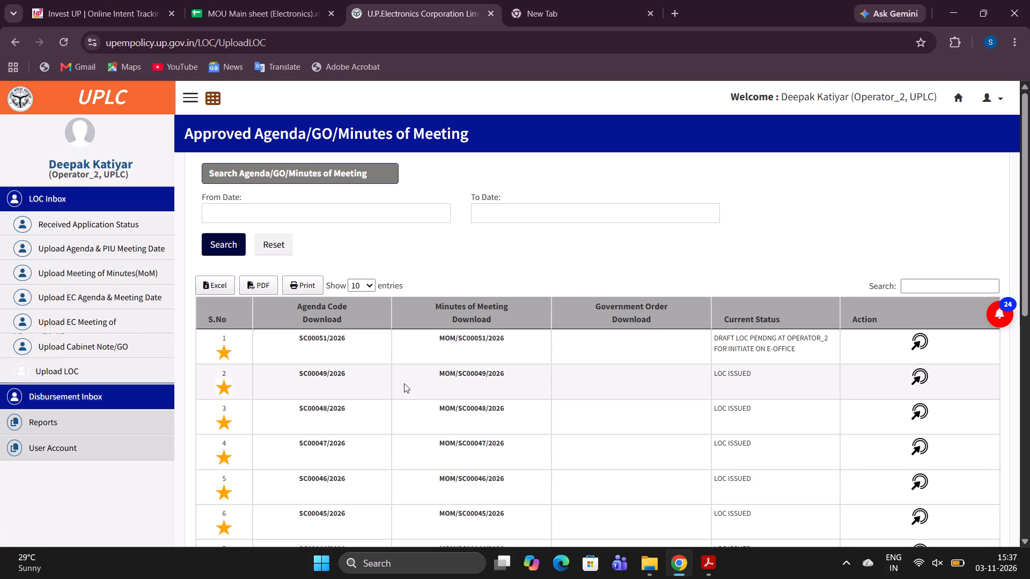
{"action": "scroll", "coordinate": [757, 427], "scroll_direction": "down", "scroll_amount": 1}
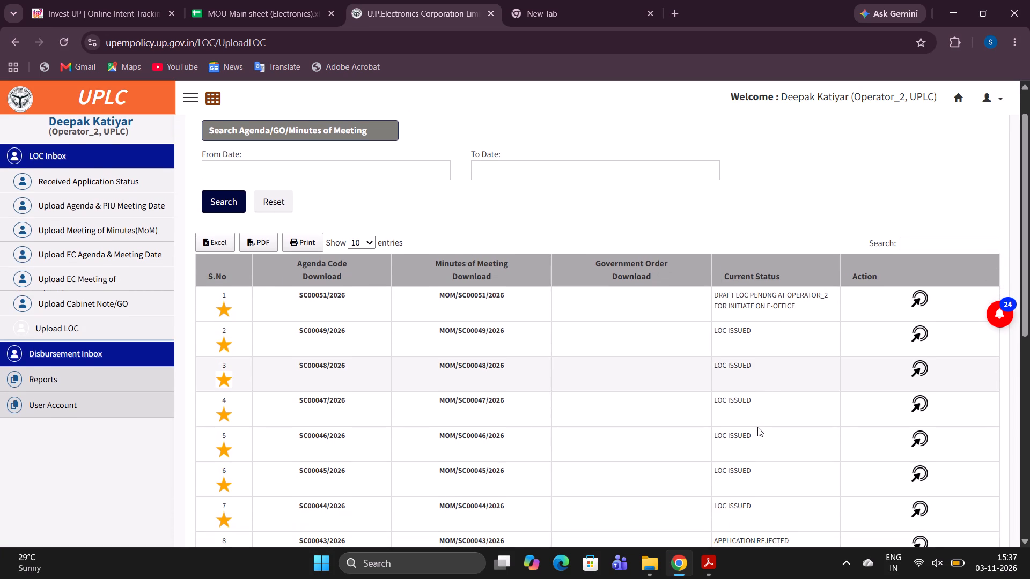
{"action": "scroll", "coordinate": [757, 427], "scroll_direction": "down", "scroll_amount": 5}
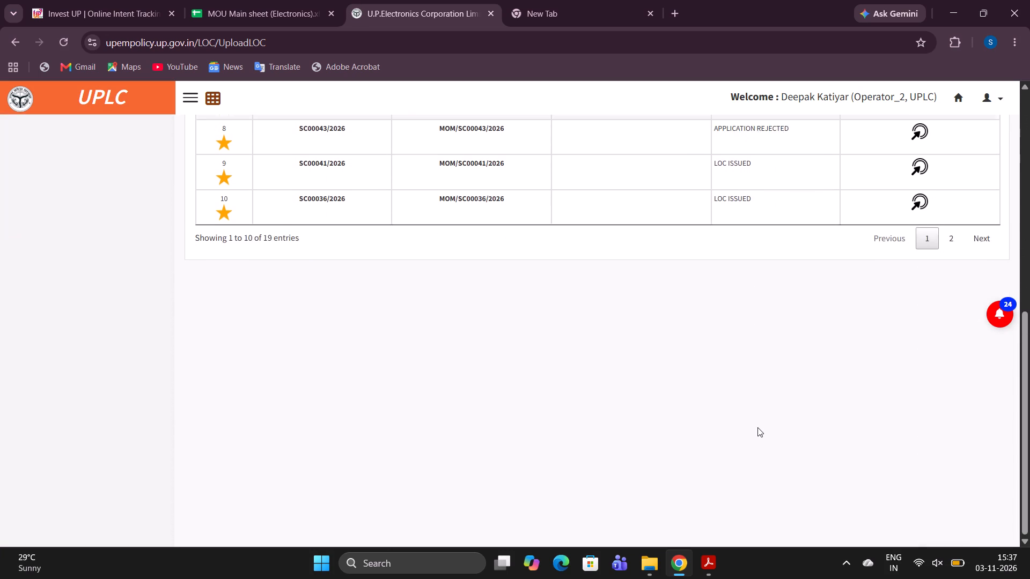
{"action": "scroll", "coordinate": [757, 427], "scroll_direction": "up", "scroll_amount": 1}
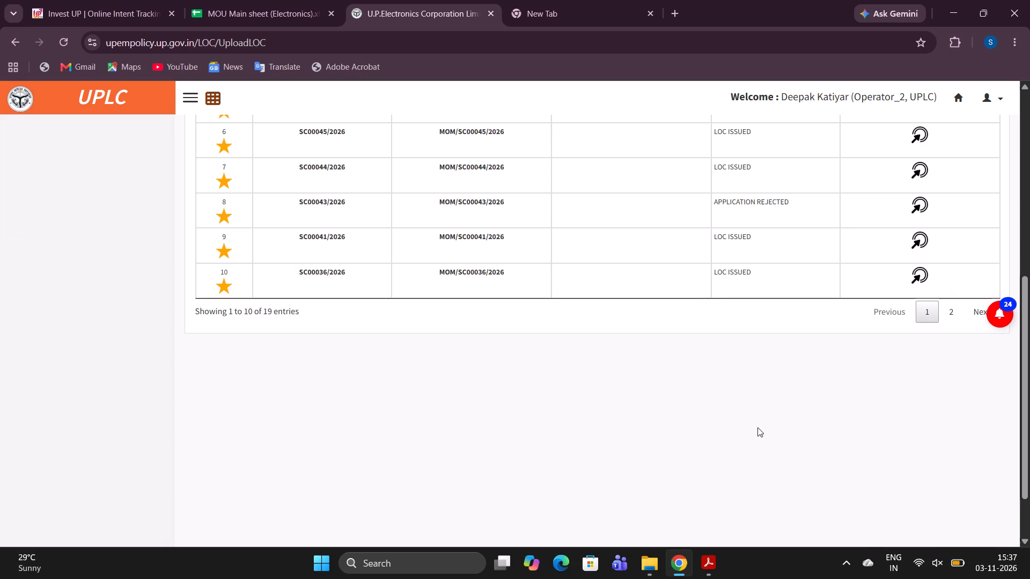
{"action": "scroll", "coordinate": [757, 427], "scroll_direction": "up", "scroll_amount": 5}
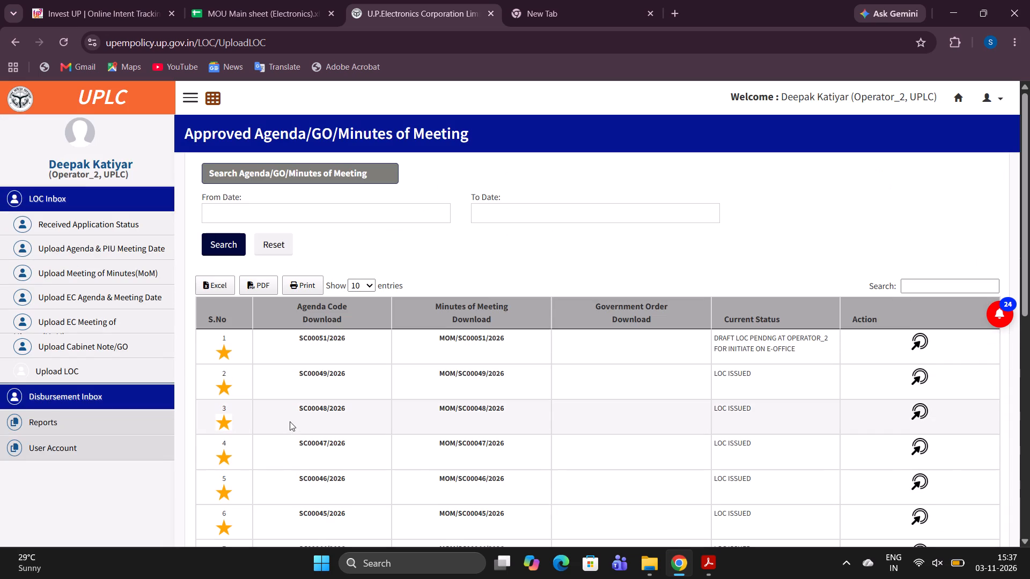
{"action": "left_click", "coordinate": [920, 338]}
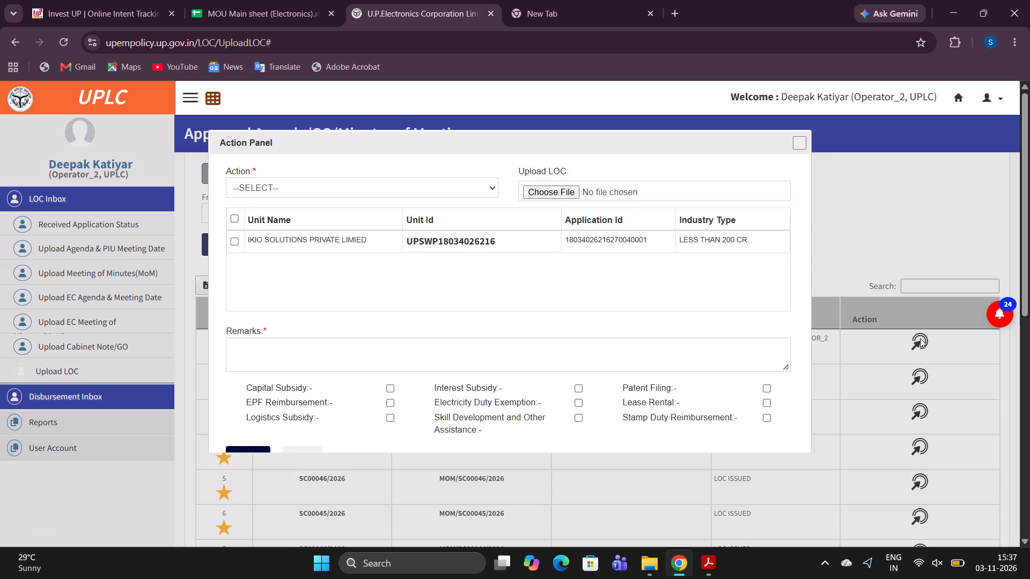
Select the IKIO Solutions unit in the action panel and set its action to LOC ISSUED.
{"action": "left_click", "coordinate": [234, 241]}
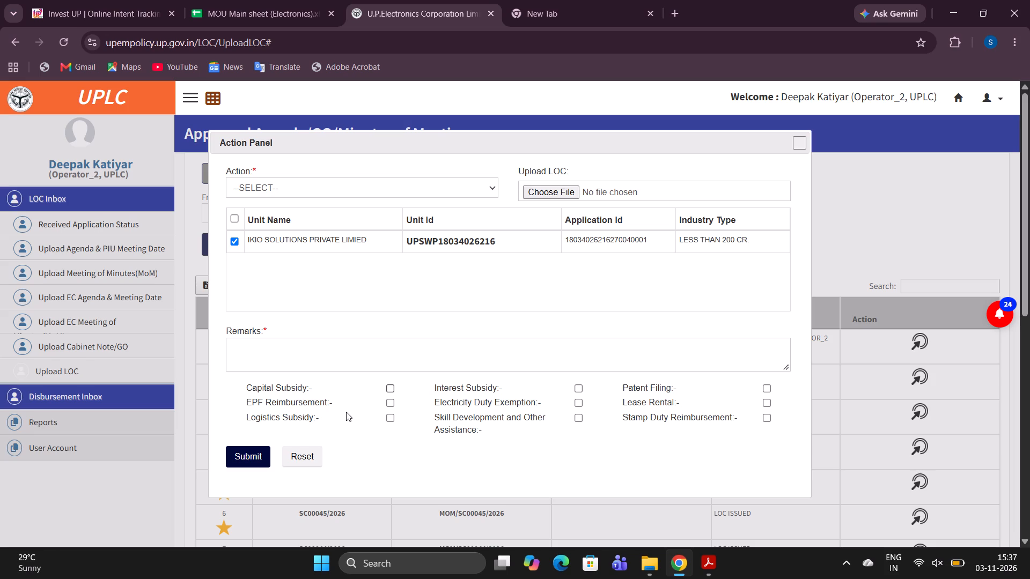
{"action": "left_click", "coordinate": [299, 184]}
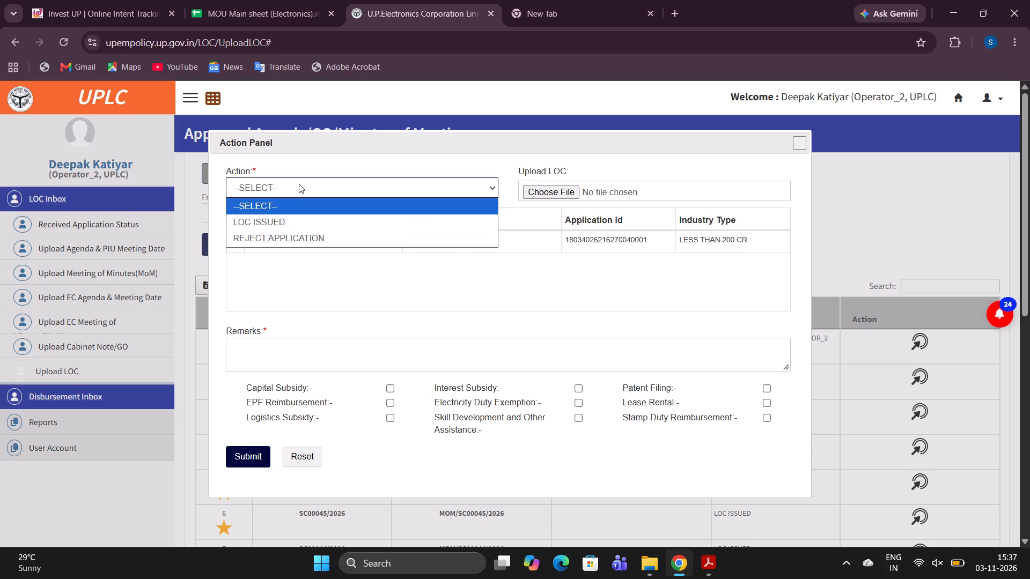
{"action": "left_click", "coordinate": [290, 224]}
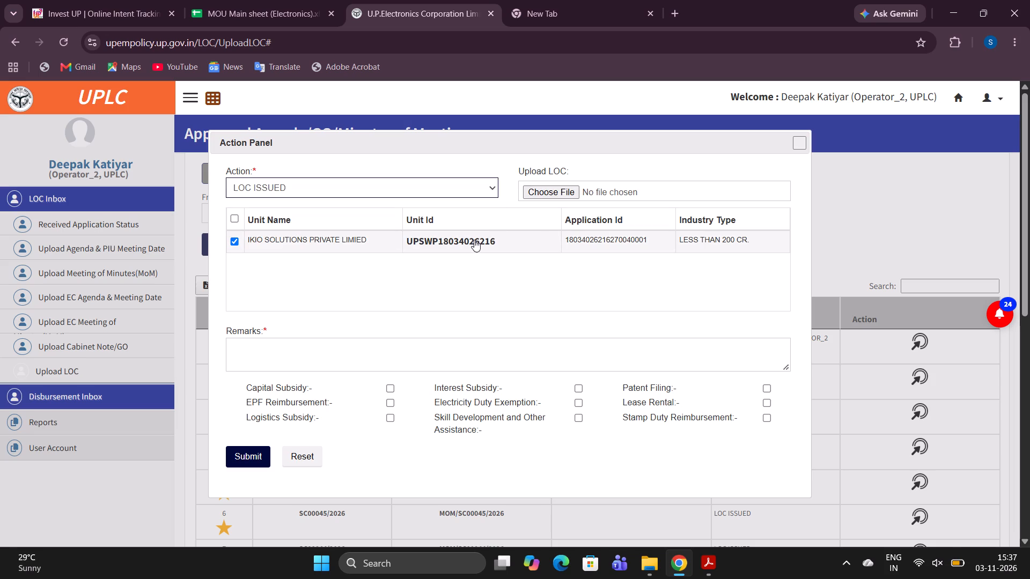
Attach LOC Ikio Solutions Private Limited dated 25 AUG 2026 final.pdf from Downloads as the LOC file.
{"action": "left_click", "coordinate": [540, 194]}
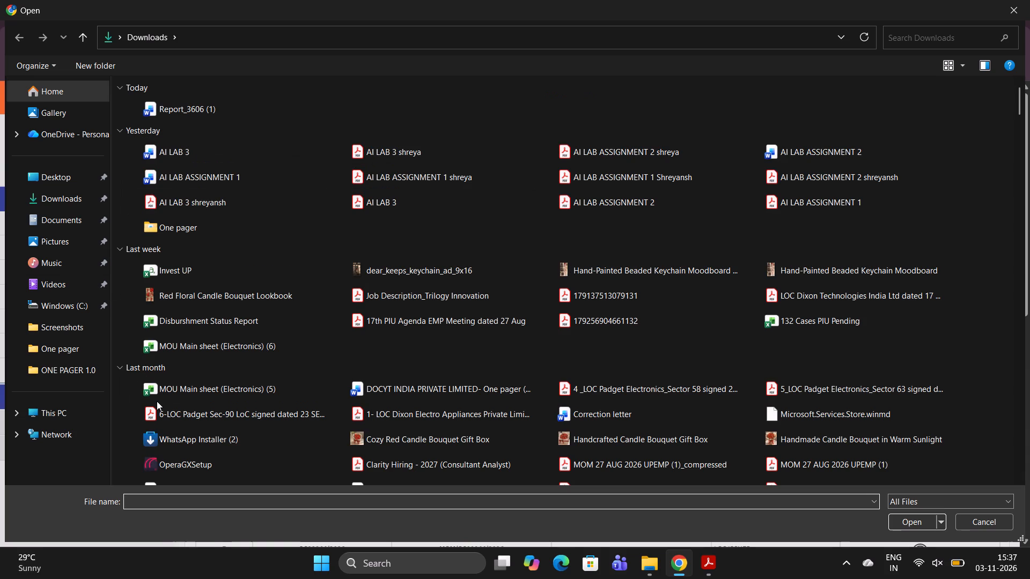
{"action": "type", "text": "LOC"}
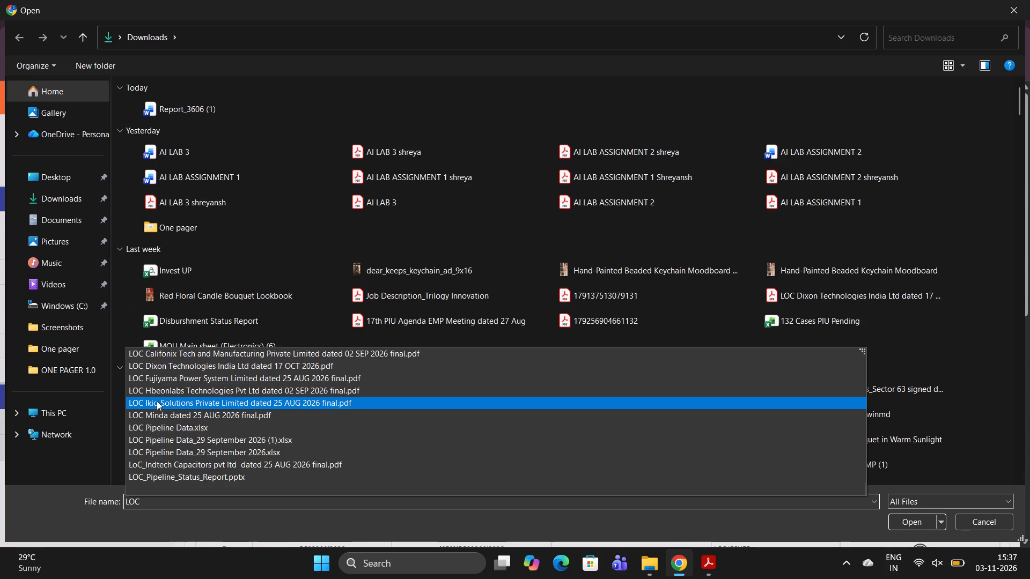
{"action": "left_click", "coordinate": [157, 401]}
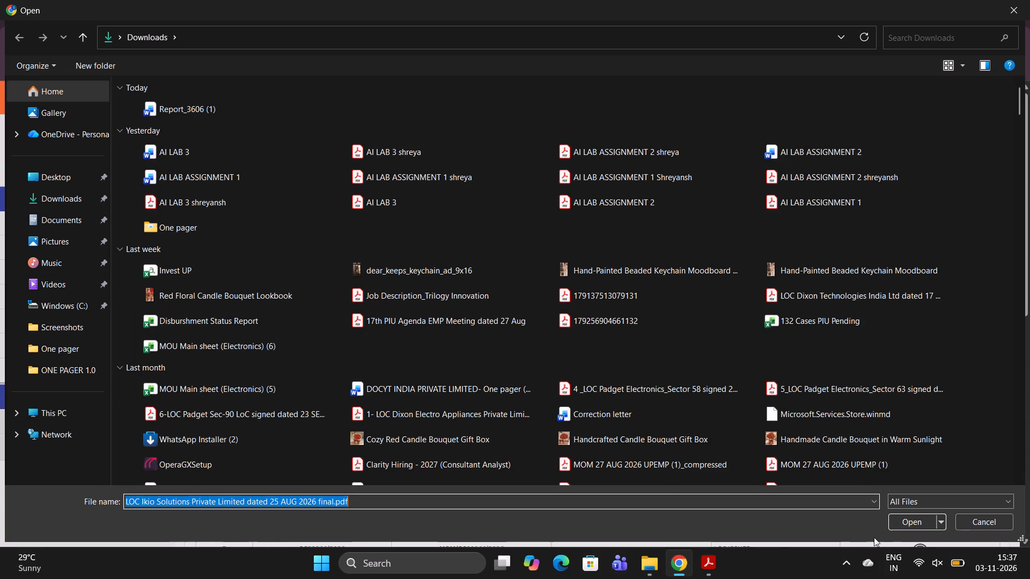
{"action": "left_click", "coordinate": [907, 522]}
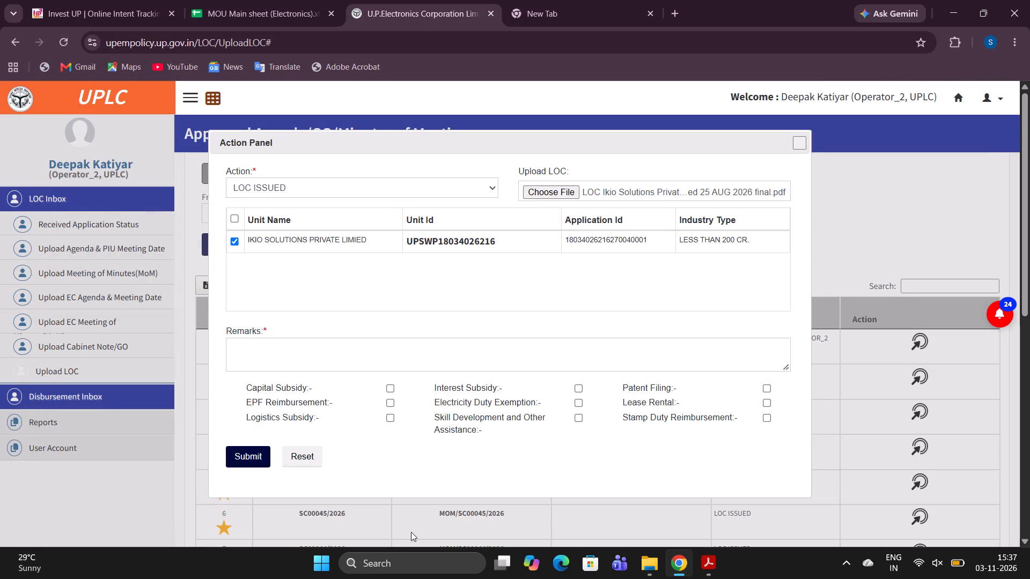
Following the incentives table in the Ikio LOC PDF, enable Capital Subsidy, Stamp Duty Reimbursement and Electricity Duty Exemption for the unit.
{"action": "left_click", "coordinate": [703, 573]}
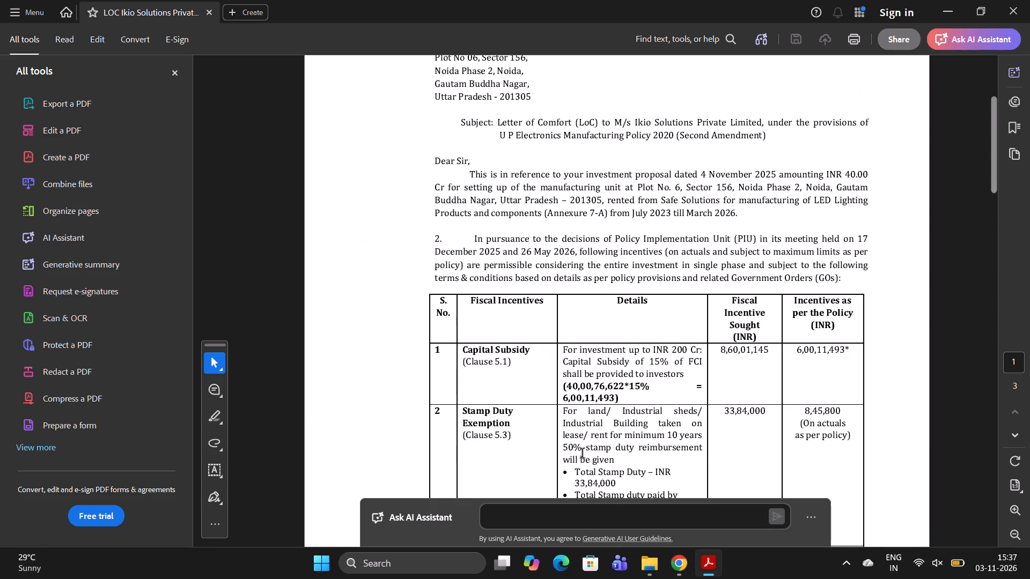
{"action": "scroll", "coordinate": [567, 377], "scroll_direction": "down", "scroll_amount": 1}
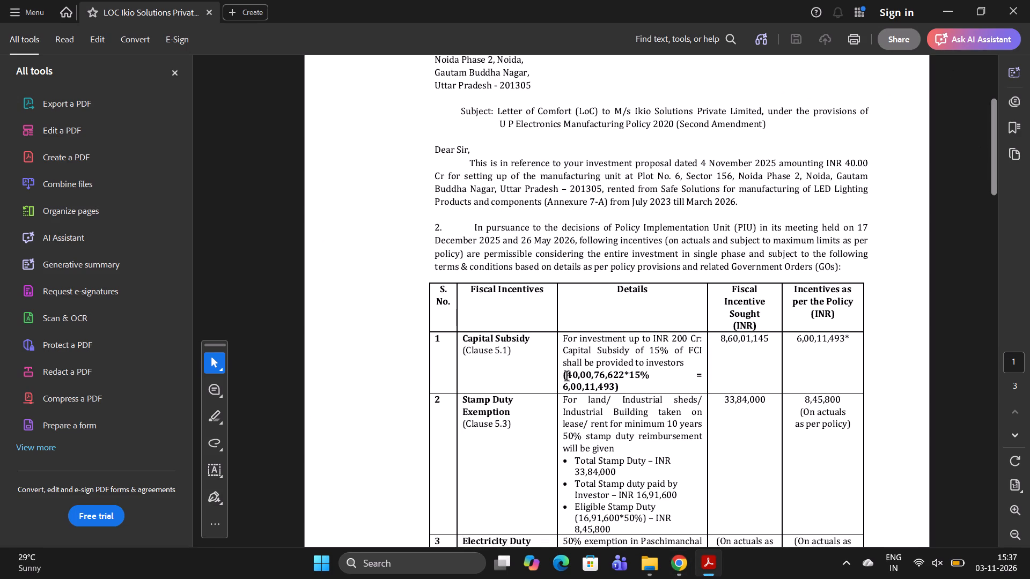
{"action": "left_click", "coordinate": [680, 565]}
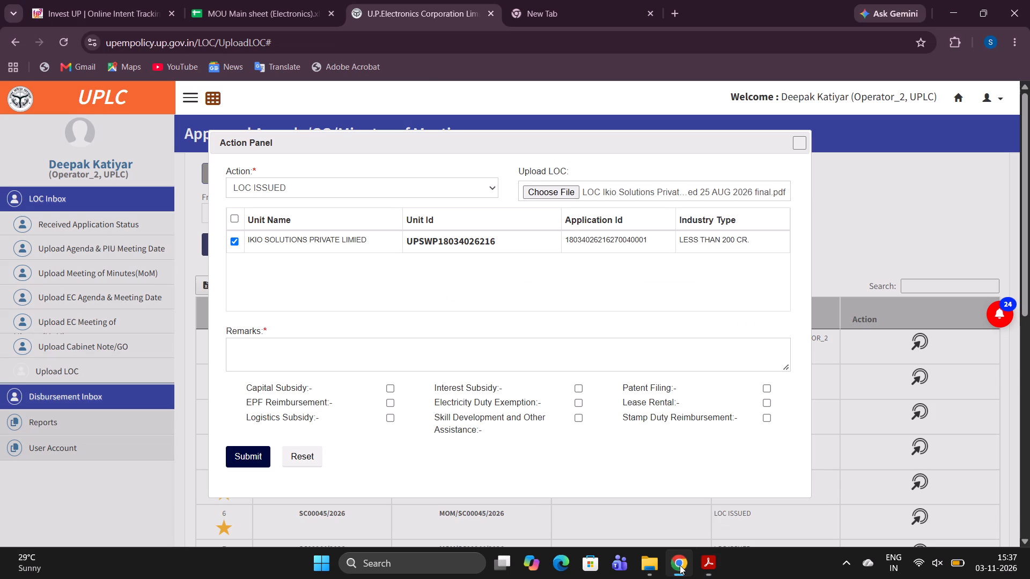
{"action": "left_click", "coordinate": [389, 385]}
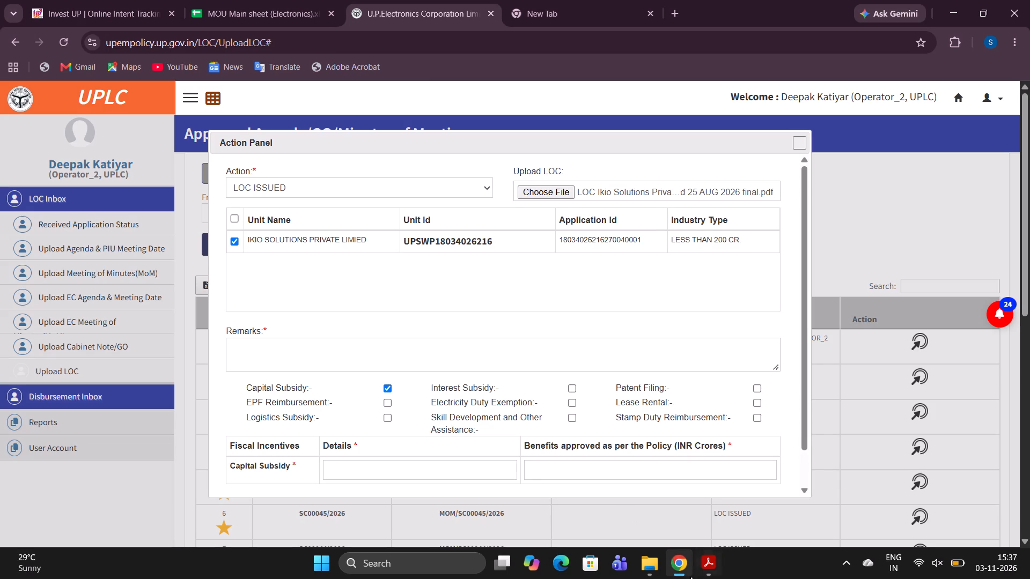
{"action": "left_click", "coordinate": [707, 571]}
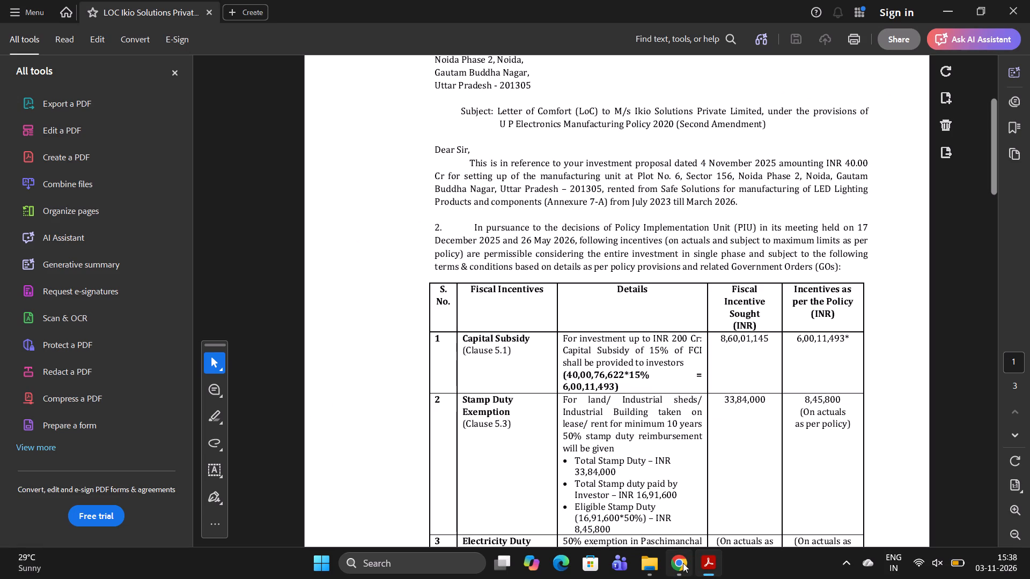
{"action": "left_click", "coordinate": [680, 569]}
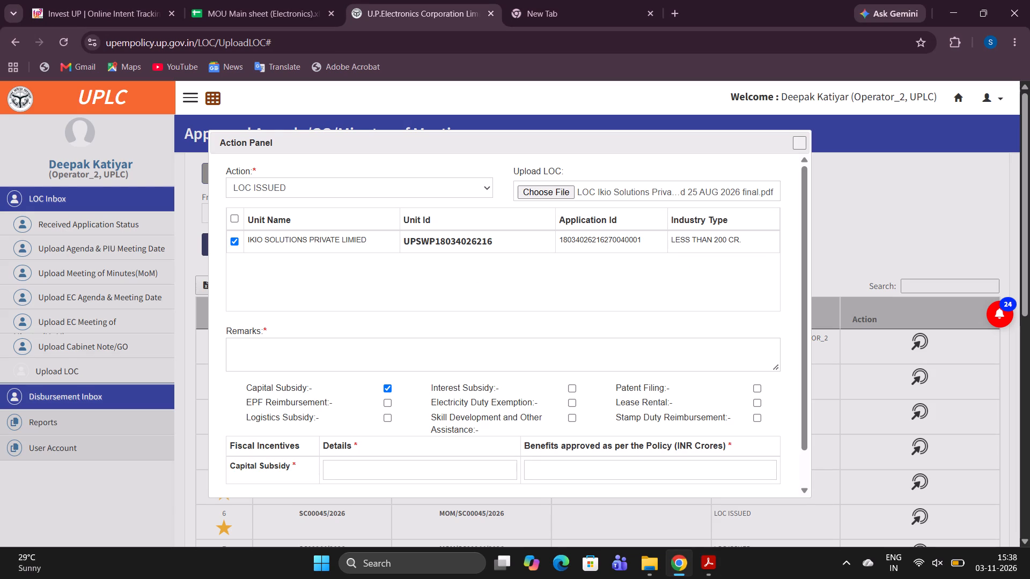
{"action": "left_click", "coordinate": [756, 418]}
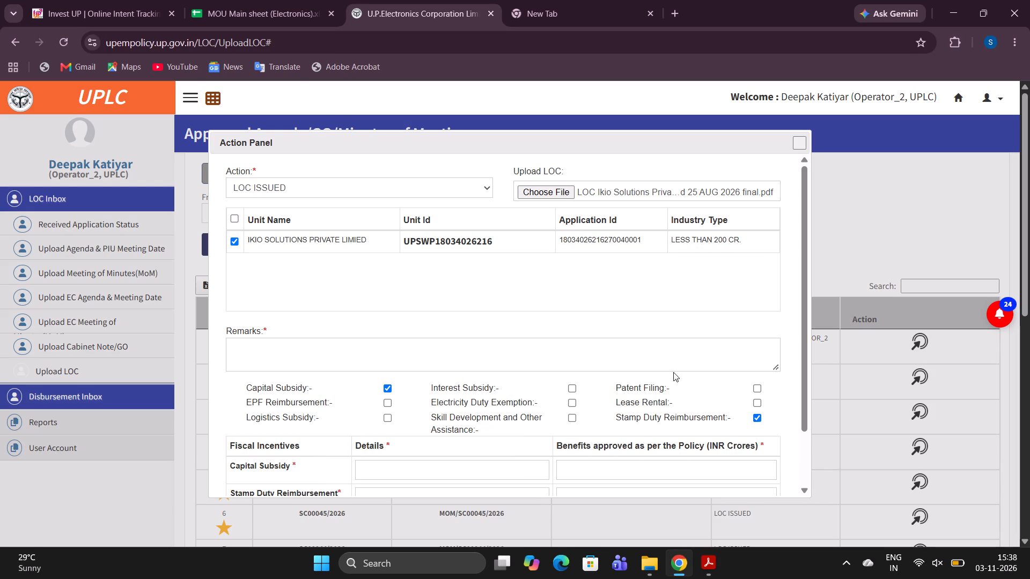
{"action": "left_click", "coordinate": [571, 402]}
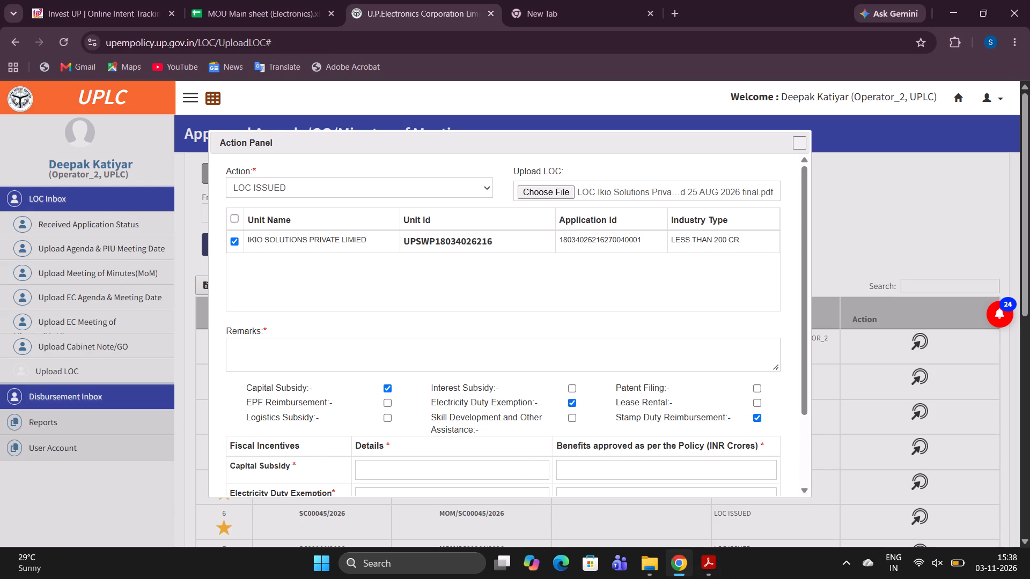
{"action": "left_click", "coordinate": [710, 565]}
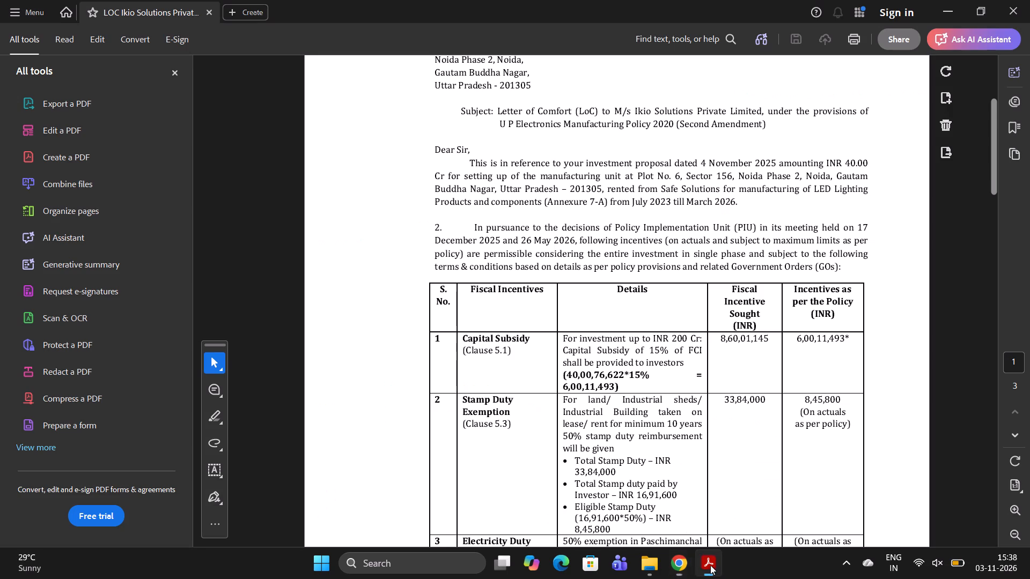
{"action": "scroll", "coordinate": [653, 461], "scroll_direction": "down", "scroll_amount": 2}
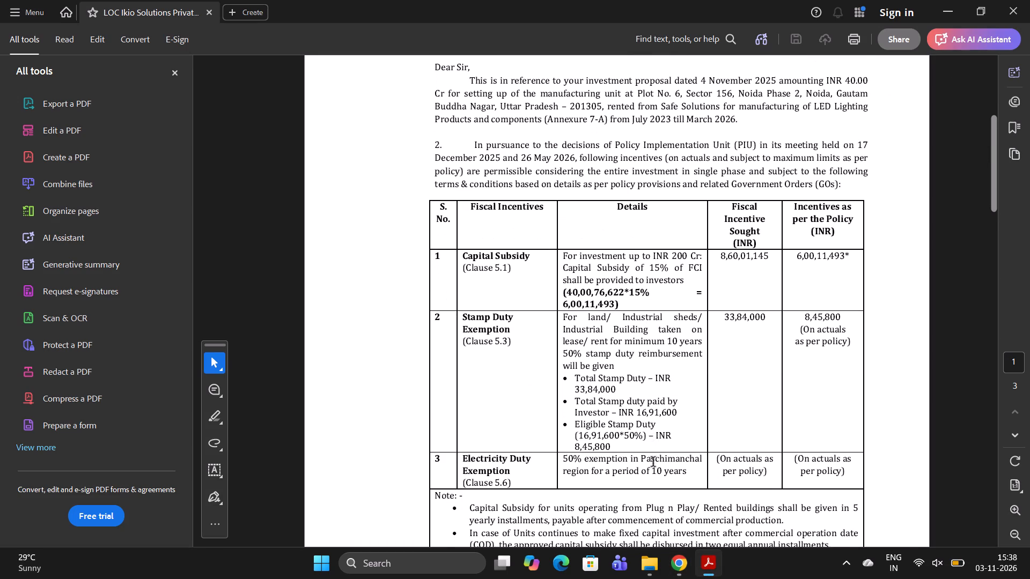
{"action": "left_click", "coordinate": [674, 565]}
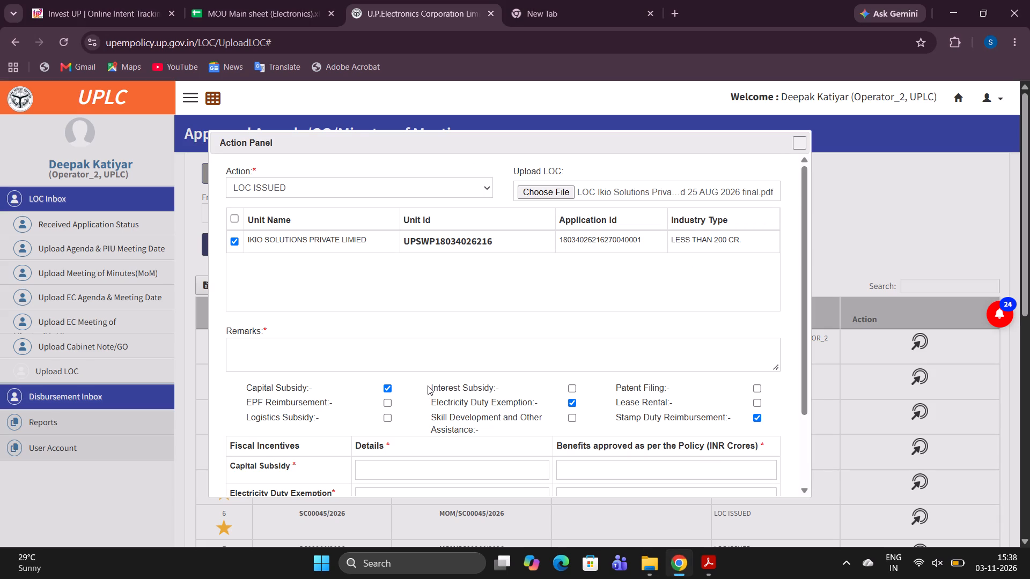
{"action": "scroll", "coordinate": [428, 385], "scroll_direction": "down", "scroll_amount": 2}
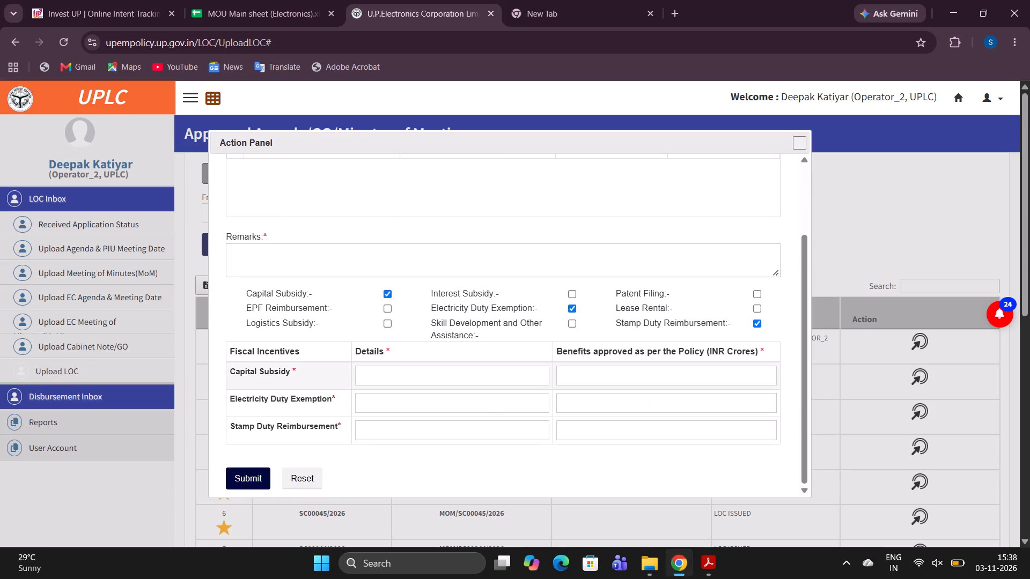